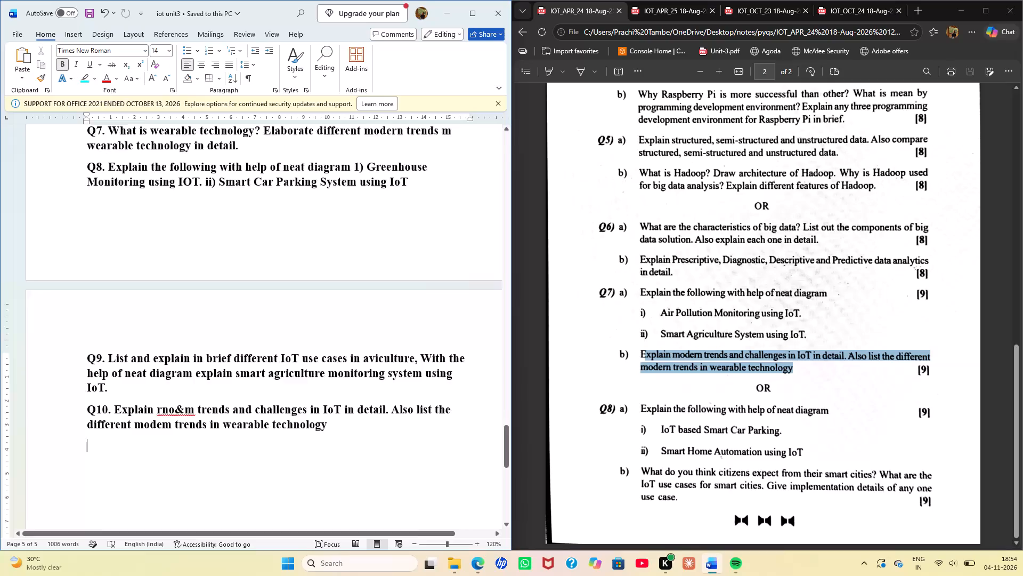
Close the iot unit3 document and the browser window holding the IOT question papers.
scroll(262, 314, up, 8)
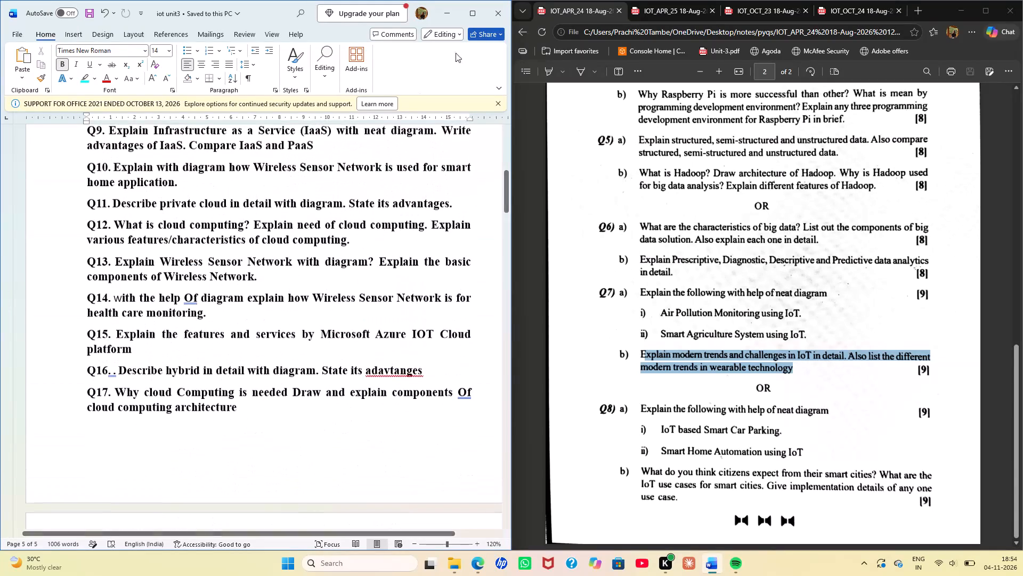
click(495, 14)
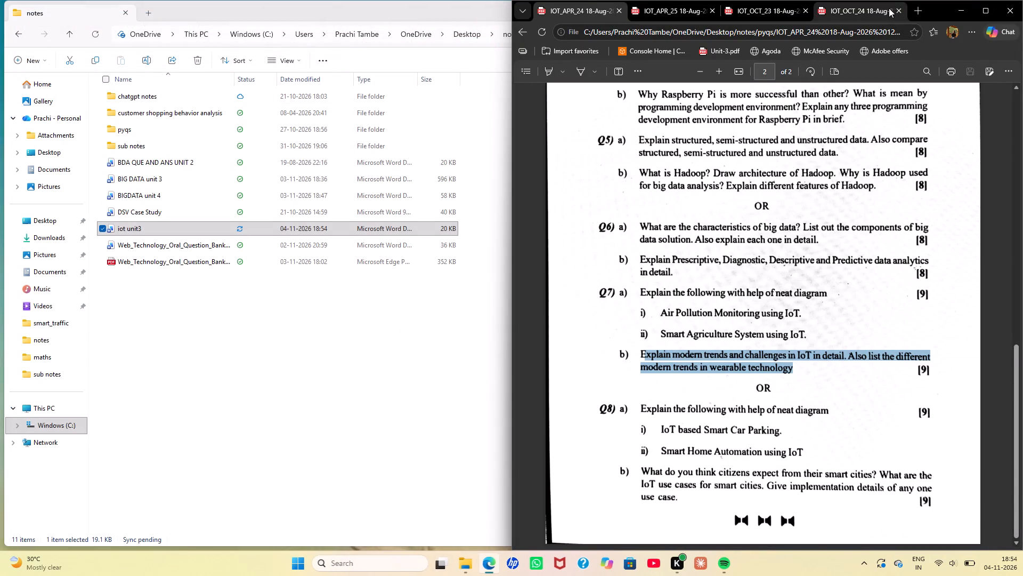
click(1020, 5)
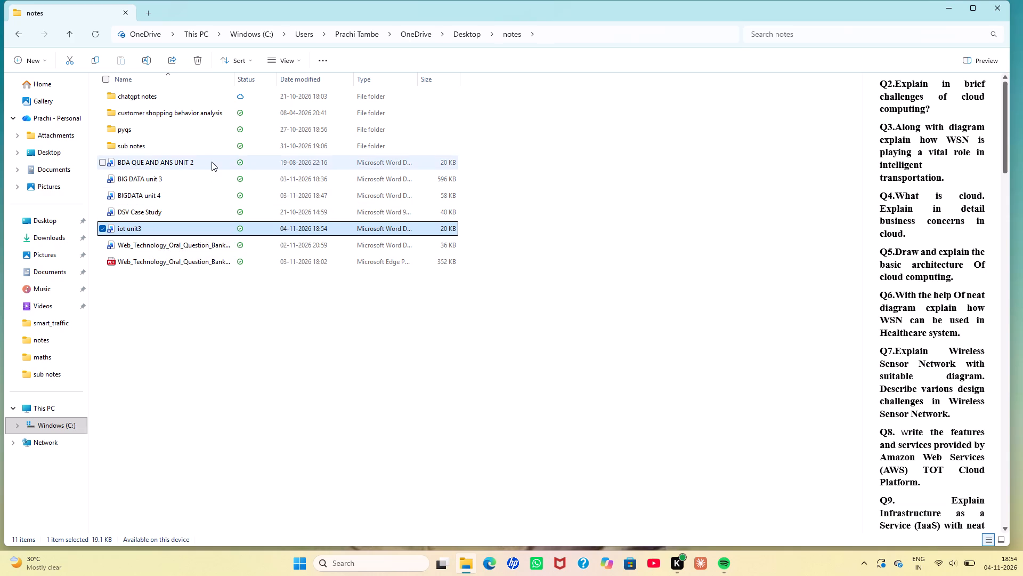
Open the five DSV question papers (Oct 2023, Apr 24, Apr 25, Oct 24, Oct 25) from the pyqs folder, closing the folder window when done.
double_click(164, 146)
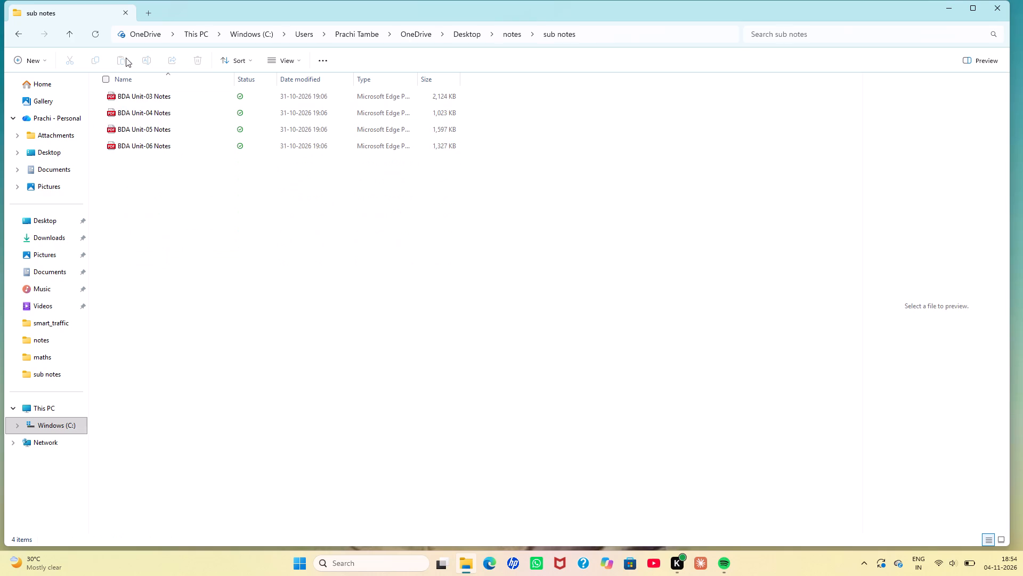
click(21, 34)
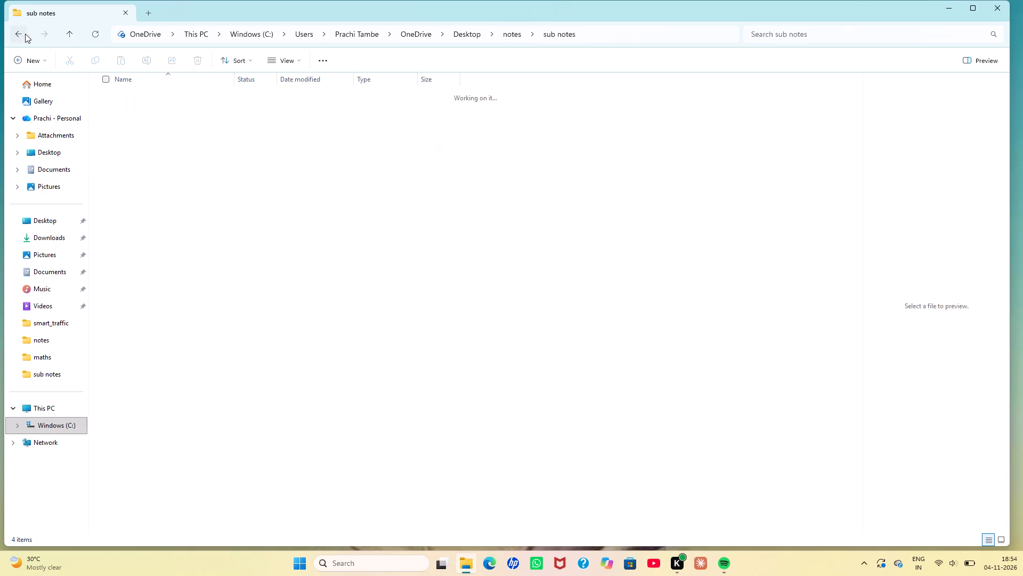
double_click(137, 128)
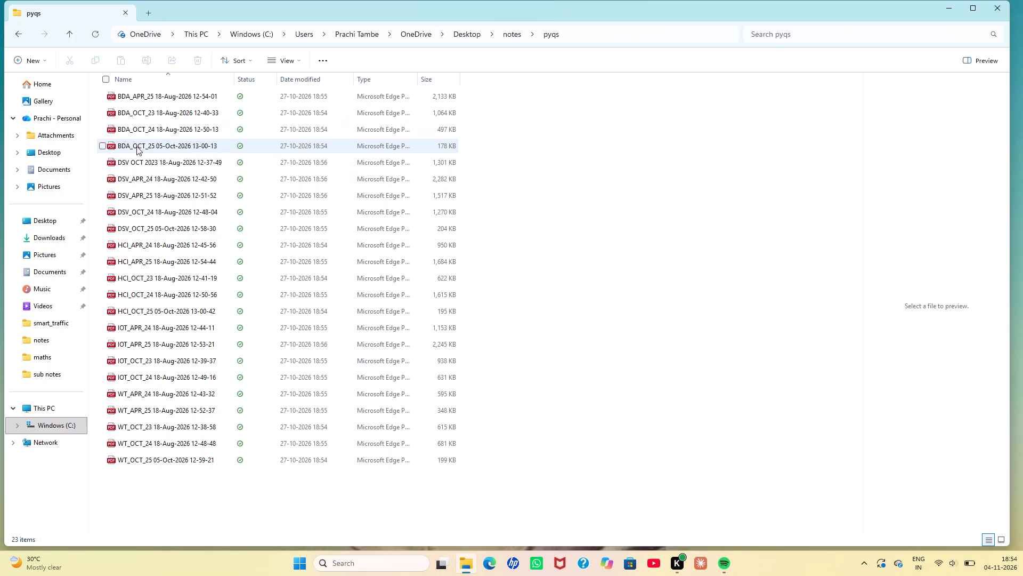
double_click(138, 162)
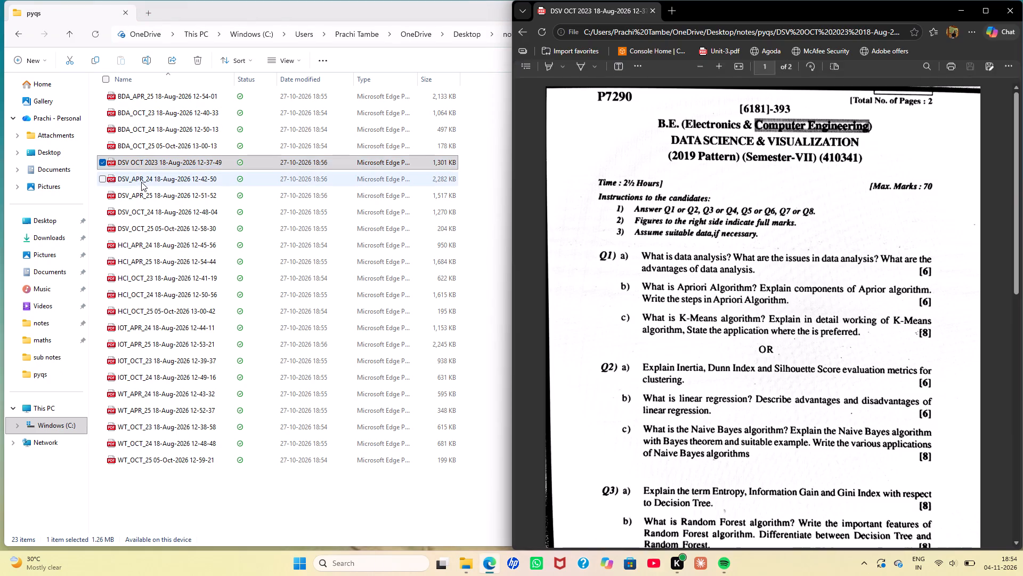
double_click(141, 182)
double_click(144, 195)
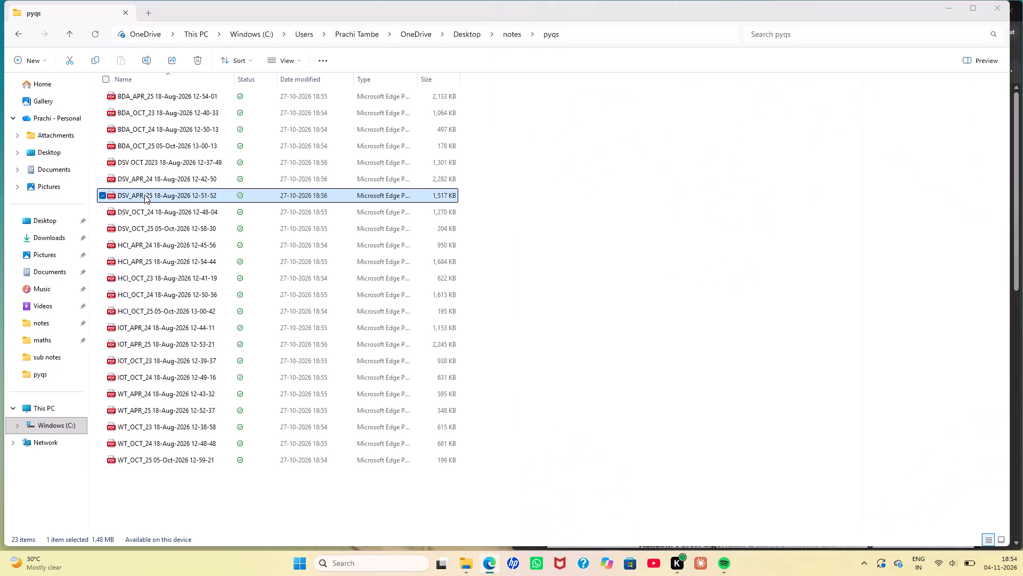
double_click(144, 209)
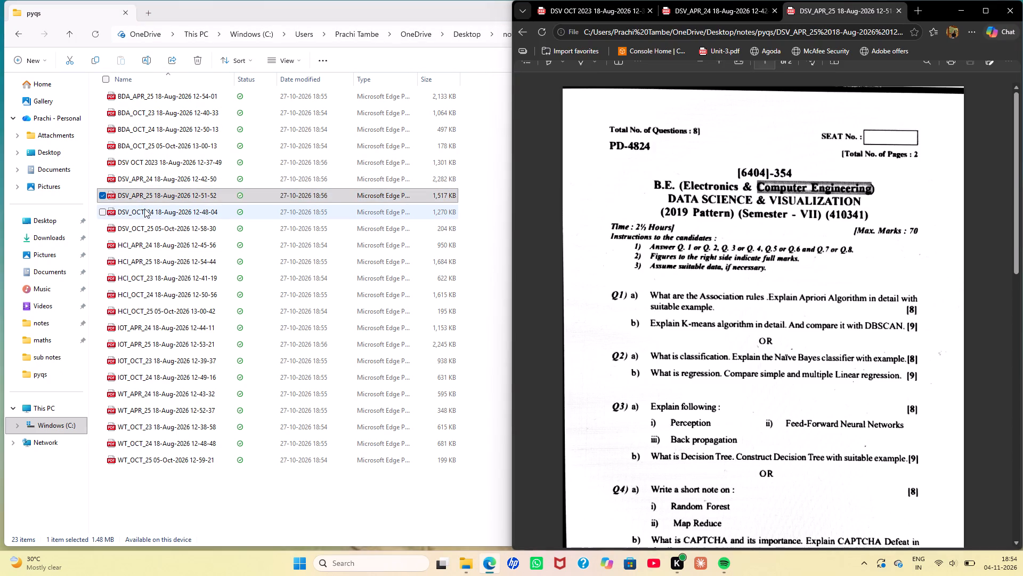
double_click(147, 227)
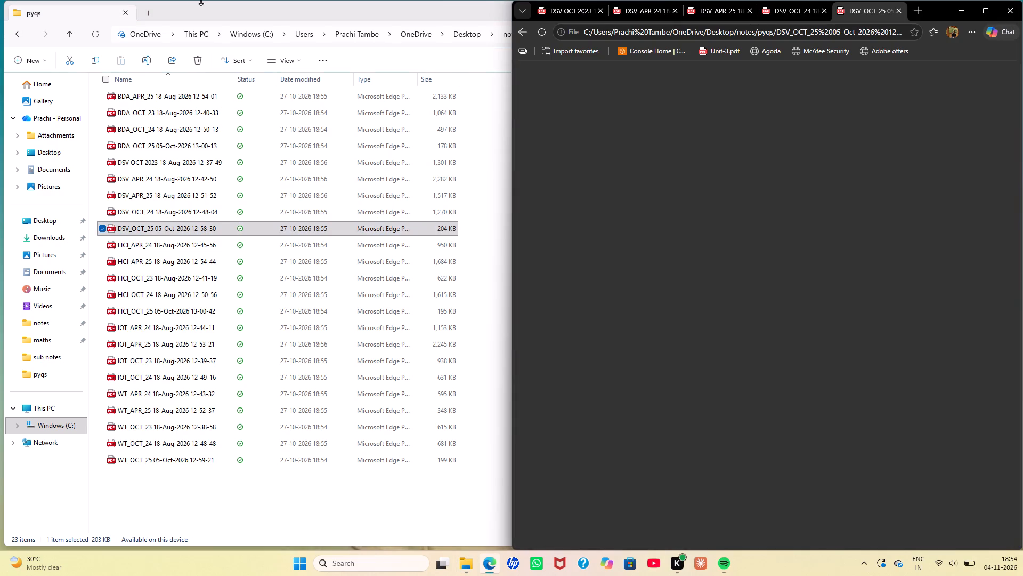
click(482, 155)
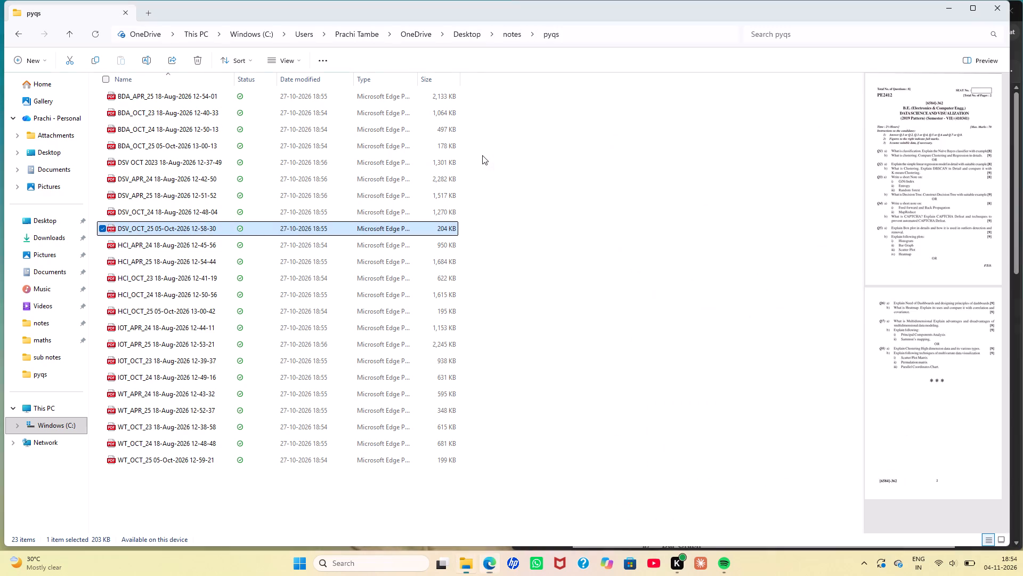
click(994, 3)
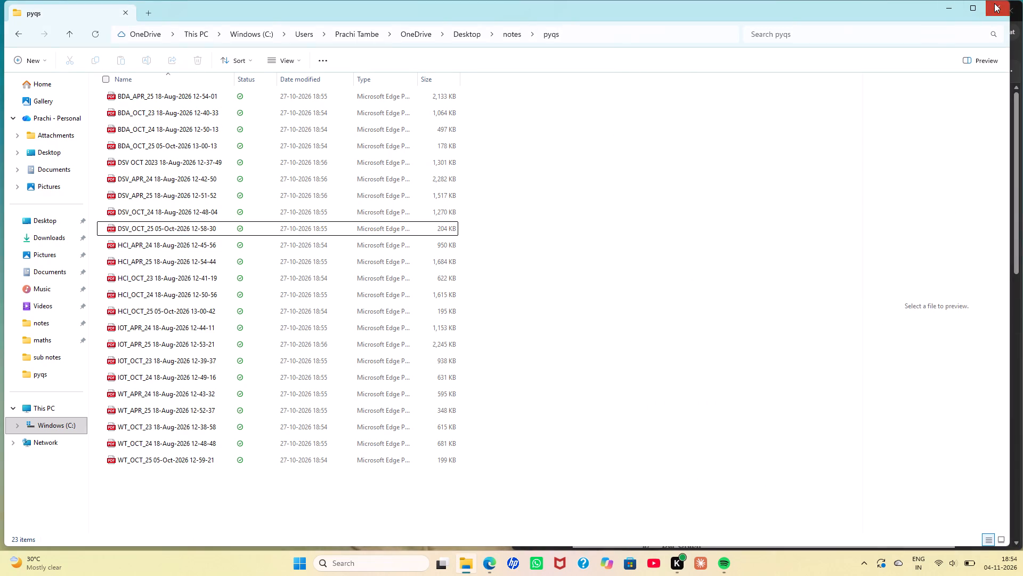
Launch Word and create a blank document placed beside the question papers.
click(353, 563)
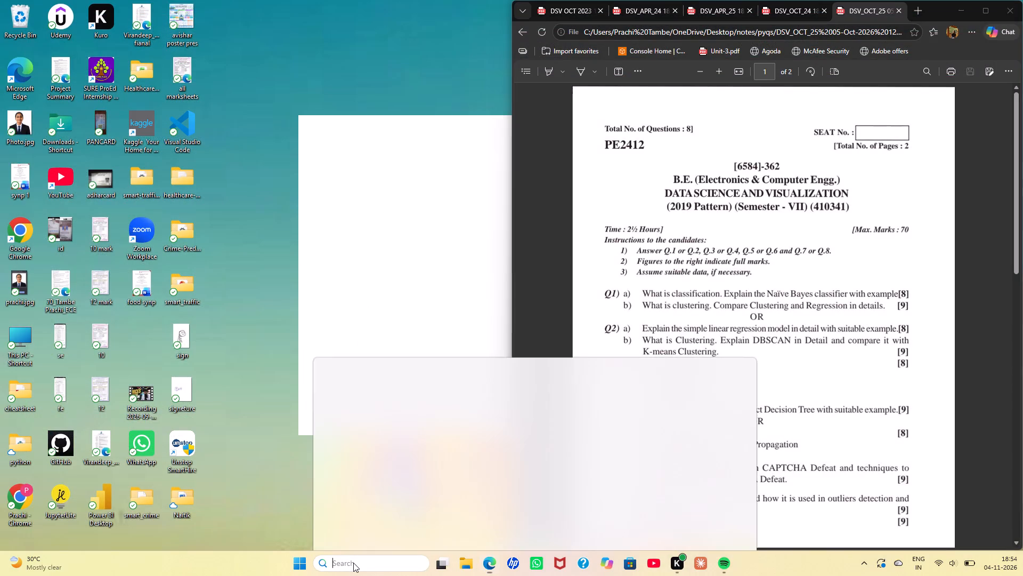
text(word)
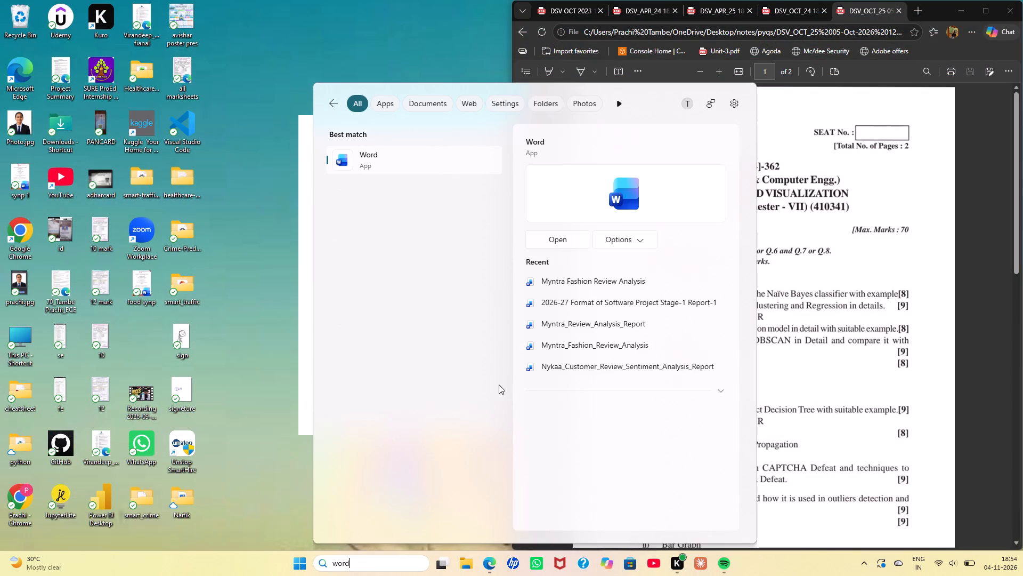
click(552, 238)
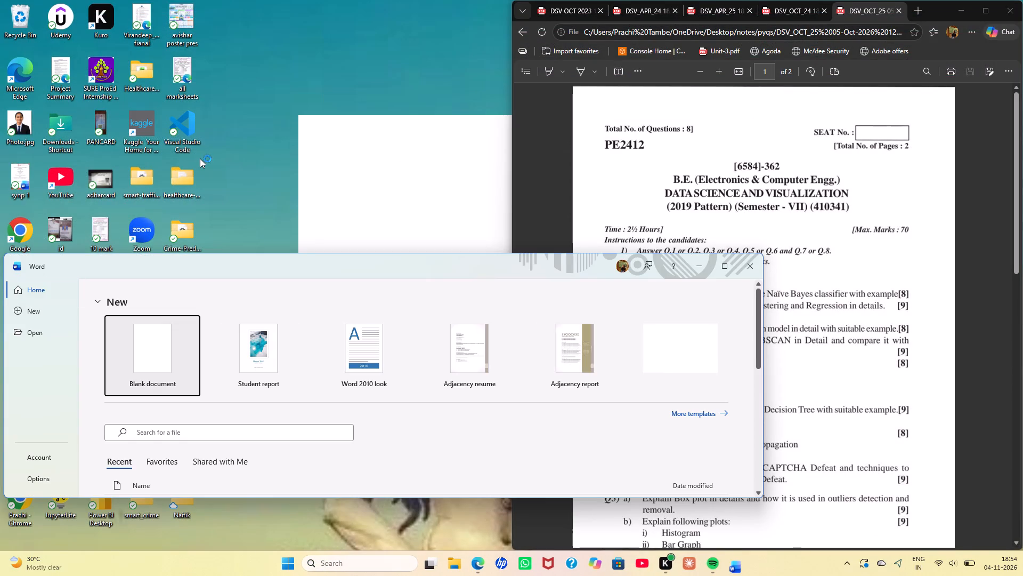
click(155, 354)
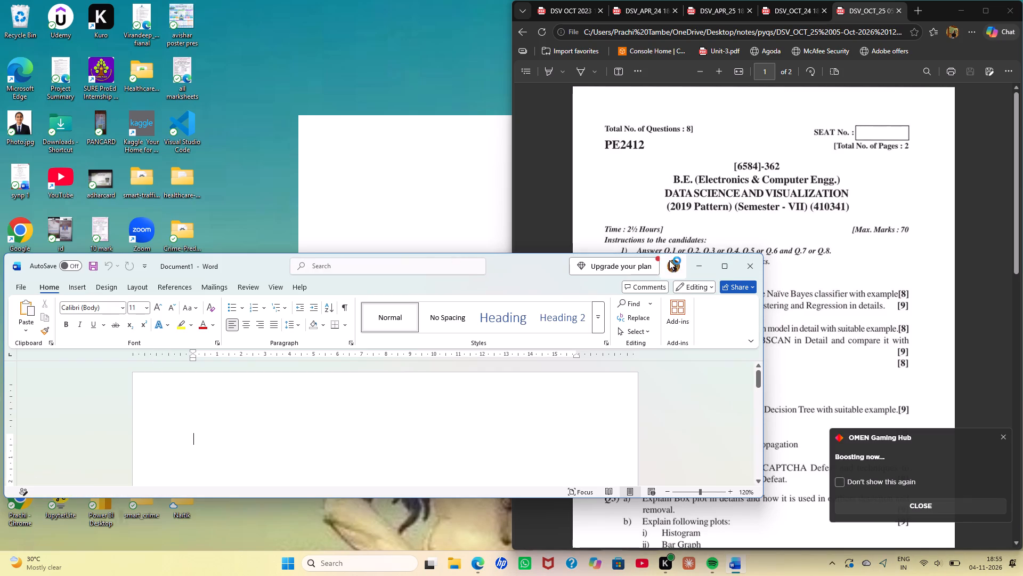
click(657, 293)
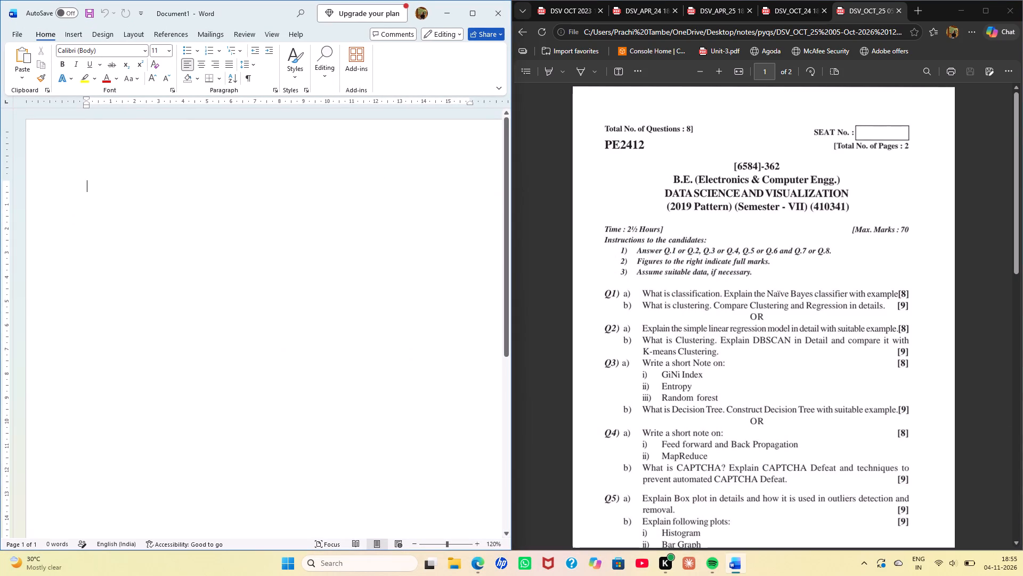
Enter the title DATA SCIENCE AND VISUALIZATION on the document's first line.
text(DATA)
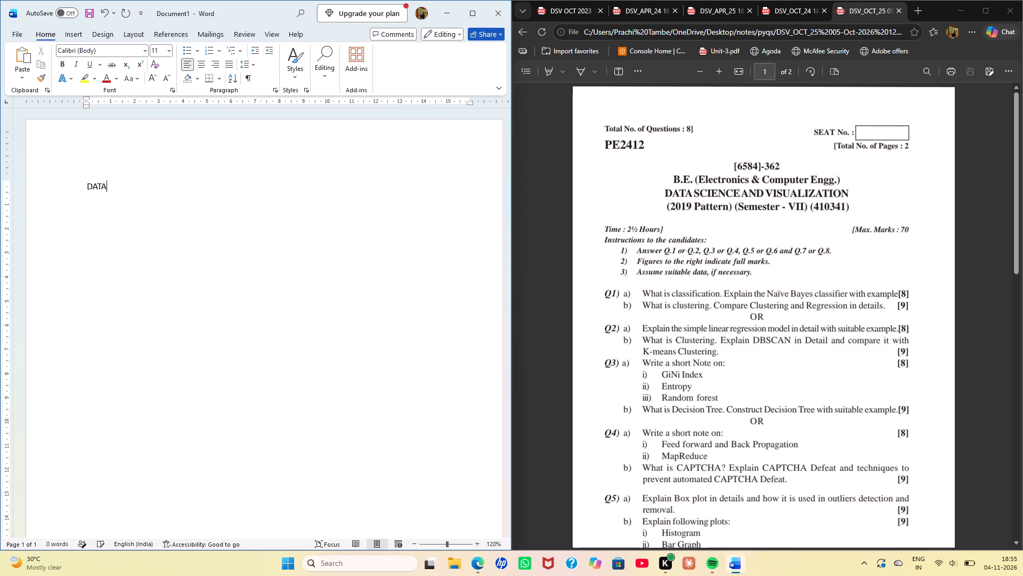
key(space)
text(SCIENV)
key(BackSpace)
text(CE AND VIS)
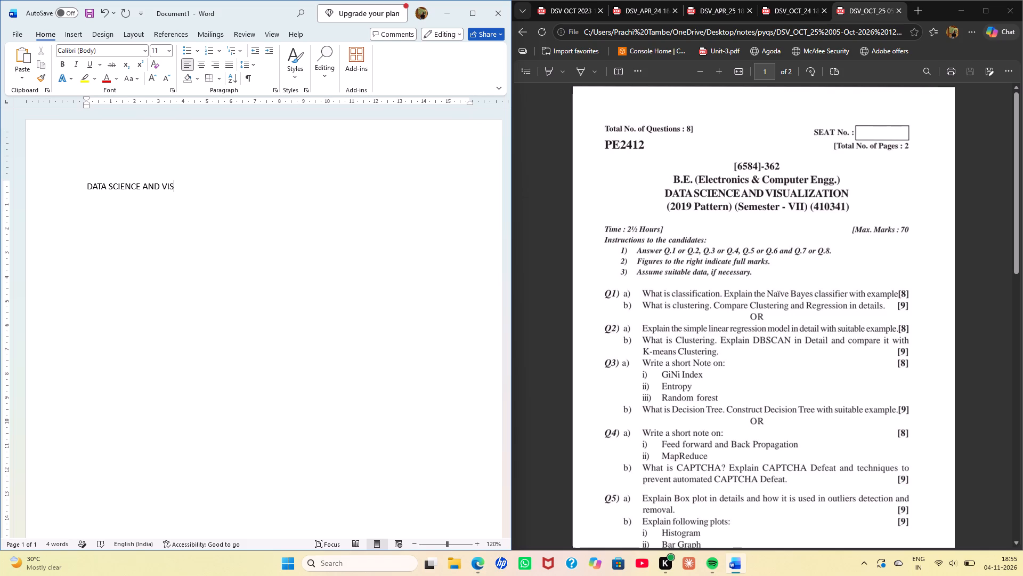
text(UA)
text(LIZATIO)
key(n)
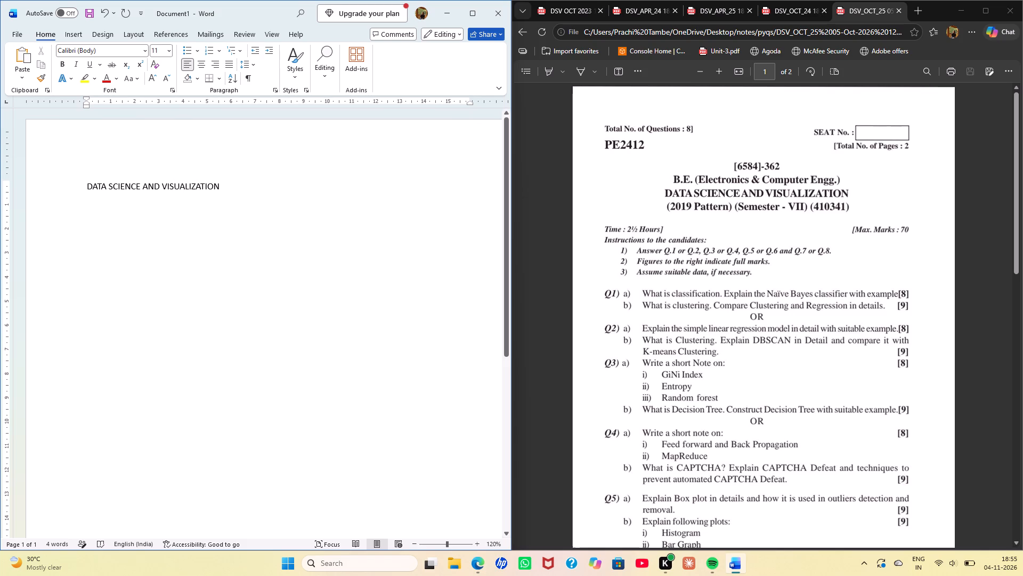
Format the title as bold Times New Roman, size 24, centred.
drag(231, 187, 85, 178)
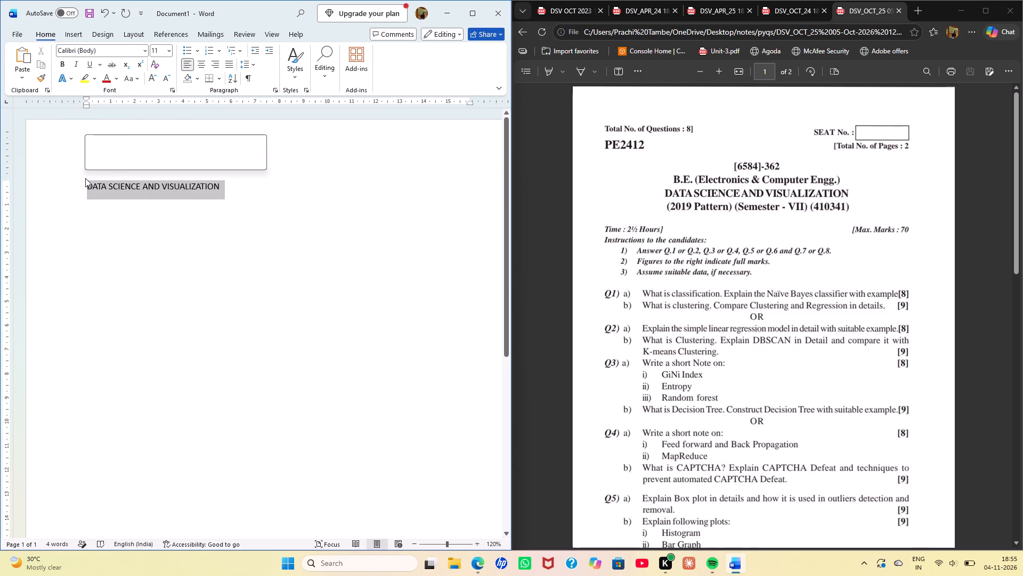
click(131, 144)
text(TI)
key(Return)
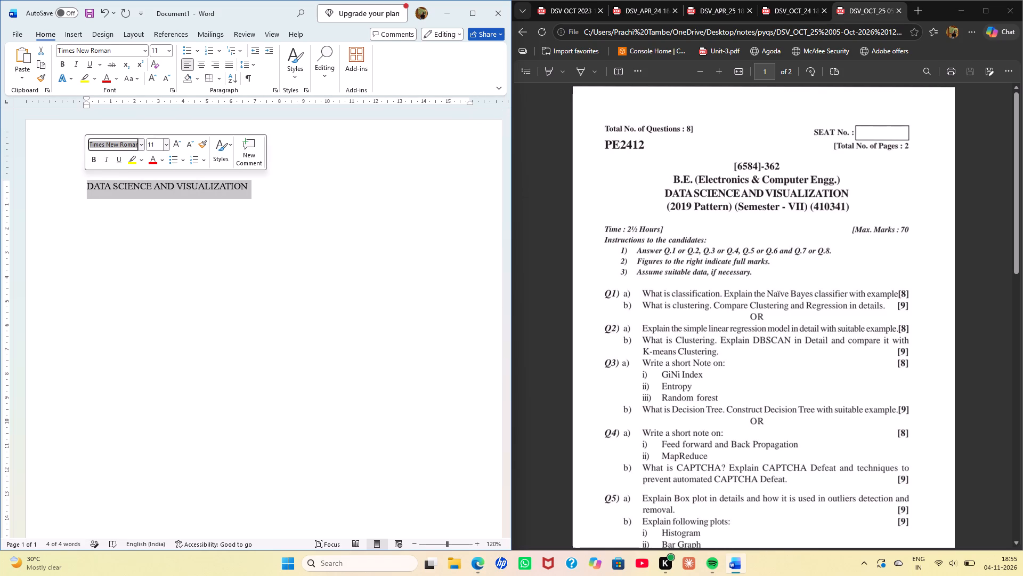
click(157, 144)
key(1)
key(BackSpace)
text(24)
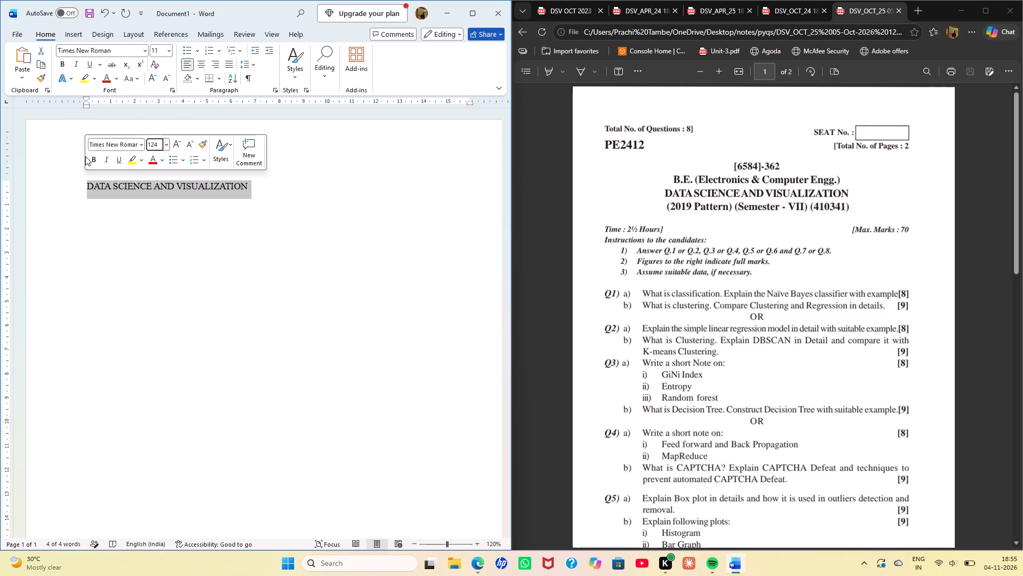
click(92, 157)
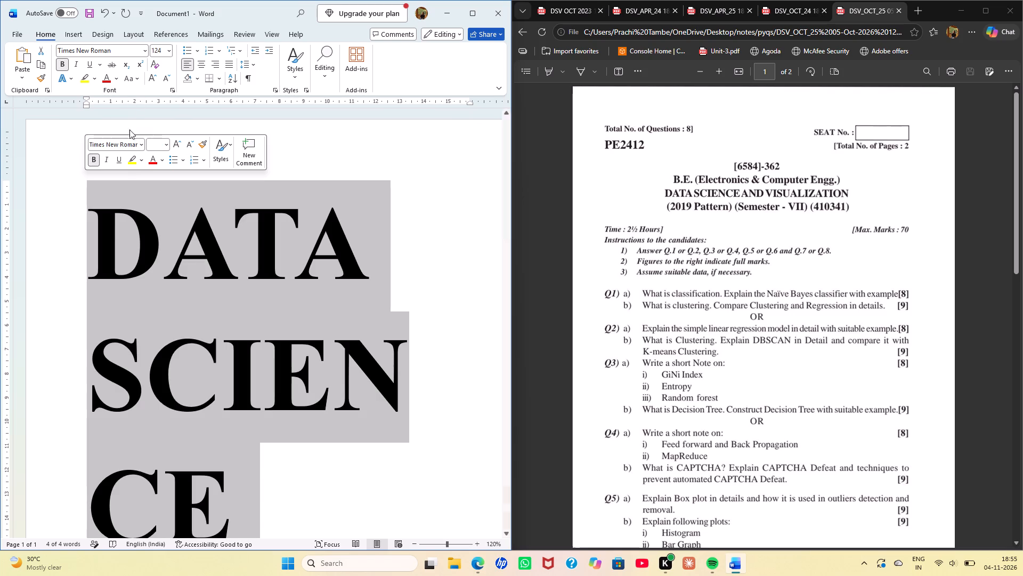
click(155, 143)
text(24)
key(Return)
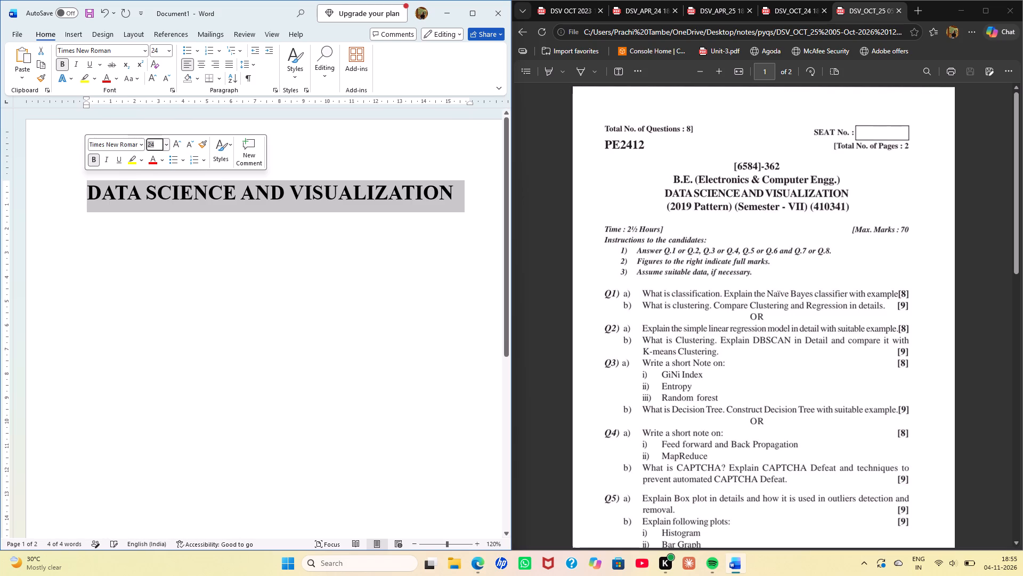
click(203, 64)
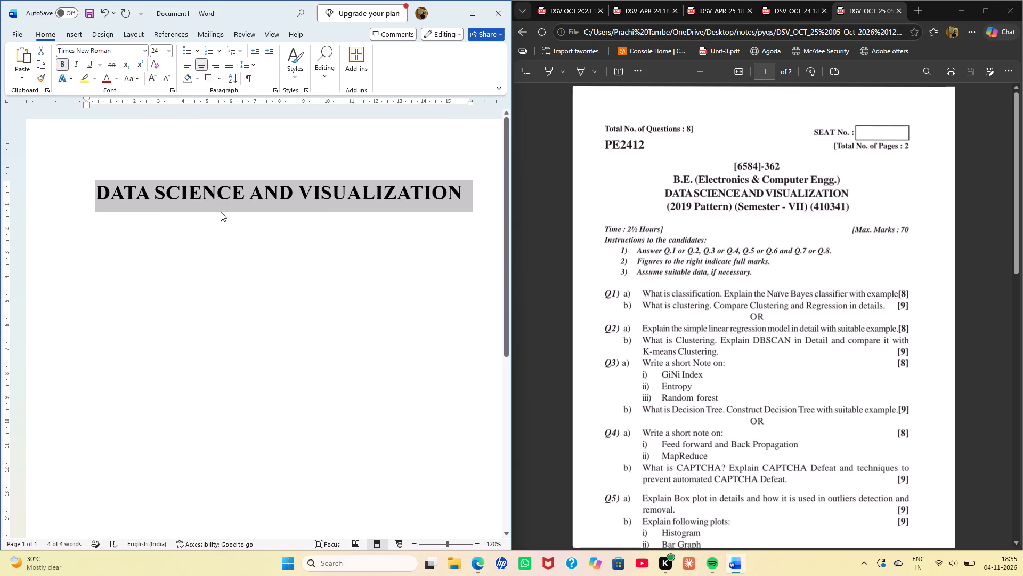
Add the heading UNIT 3 below the title, leaving one blank line between them.
click(219, 227)
click(249, 230)
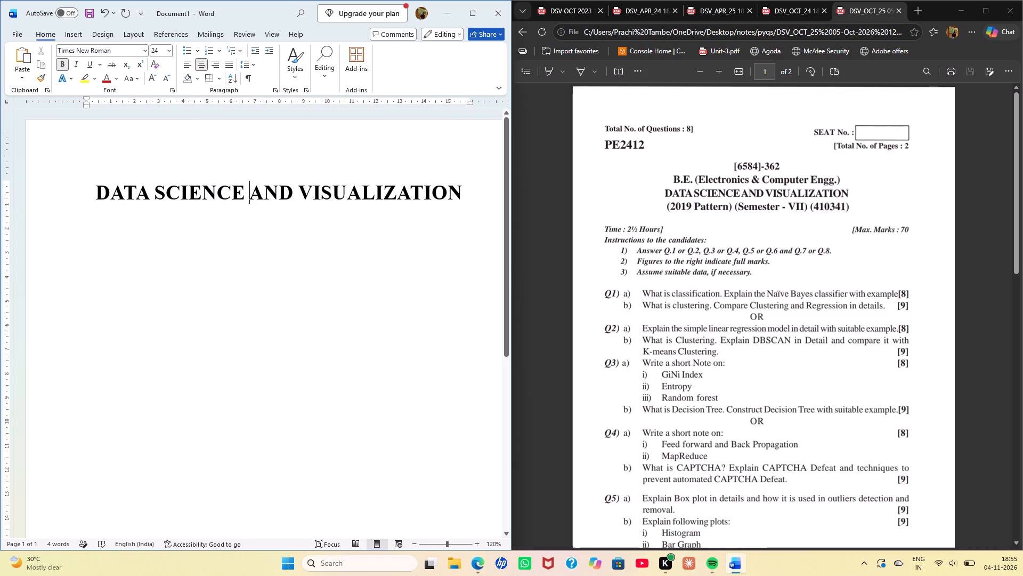
click(465, 195)
ctrl+scroll(465, 195, down, 2)
key(Return)
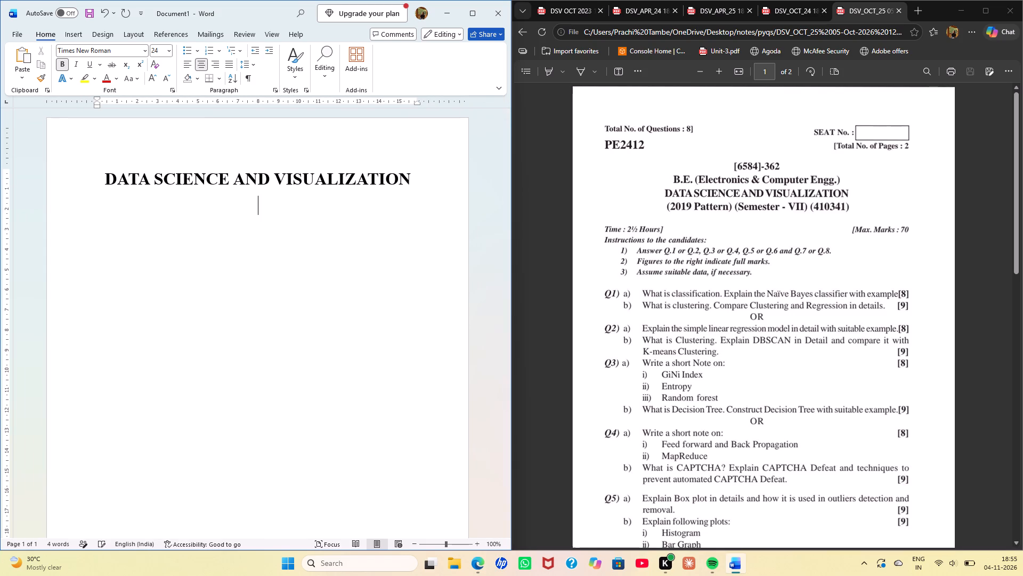
key(Return)
text(UNIT)
key(space)
text(3)
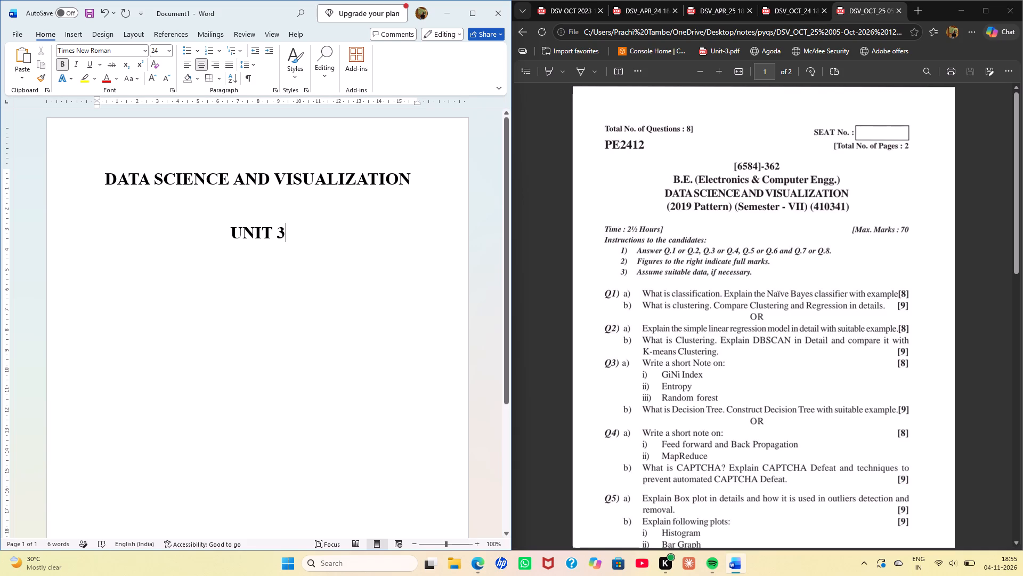
Set the font size of the UNIT 3 heading to 22.
drag(294, 232, 228, 233)
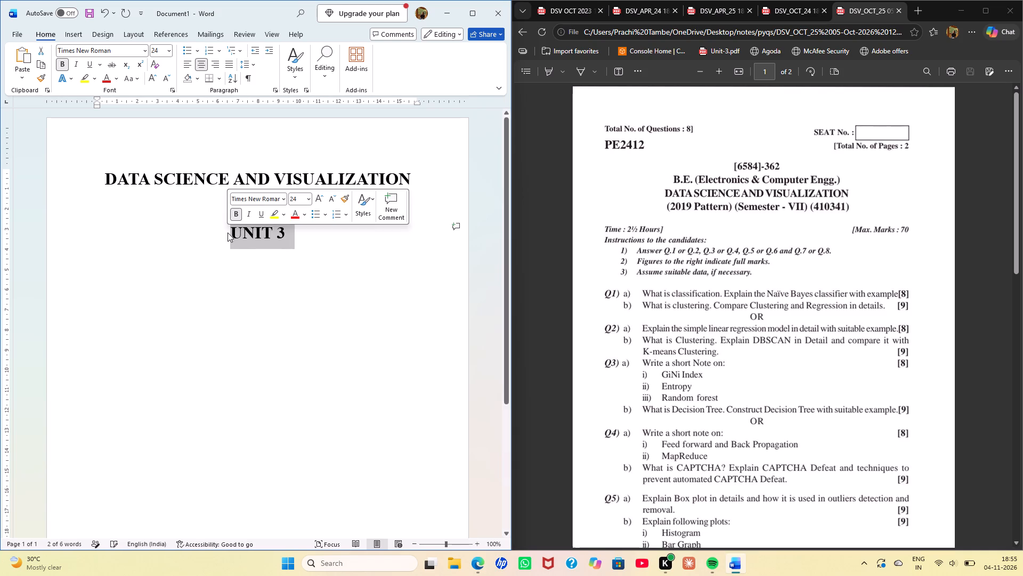
click(295, 201)
text(22)
key(Return)
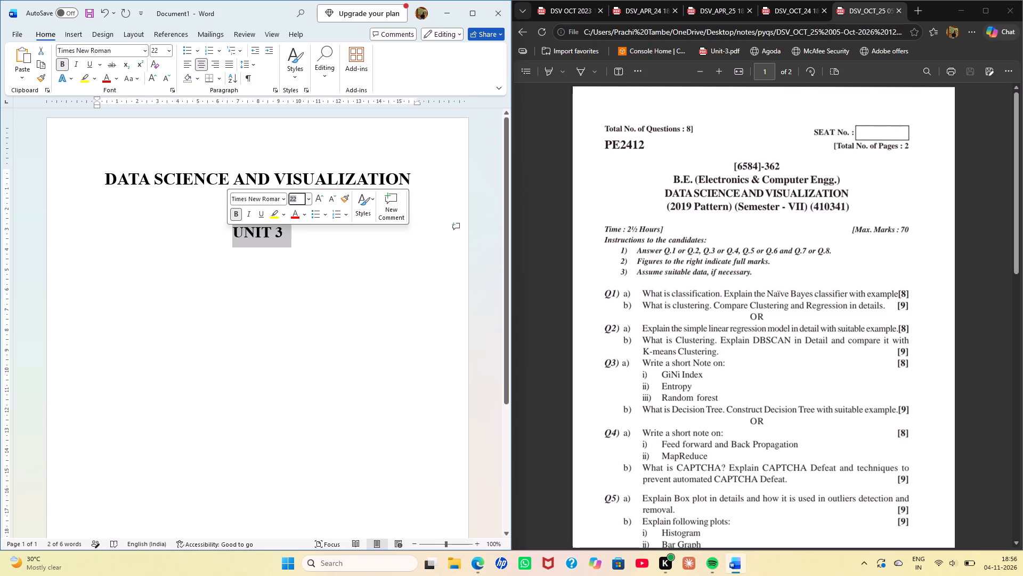
Start a new left-aligned line beneath the UNIT 3 heading.
click(280, 272)
key(Return)
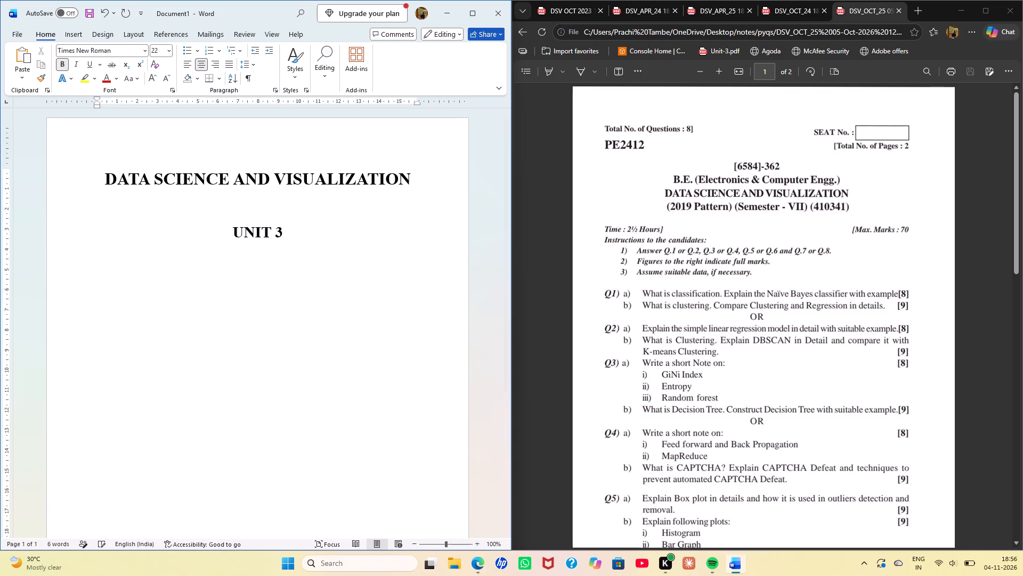
click(190, 63)
Add the question label "Q1." below the UNIT 3 heading and set its font size to 14.
text(Q1.)
drag(124, 267, 95, 266)
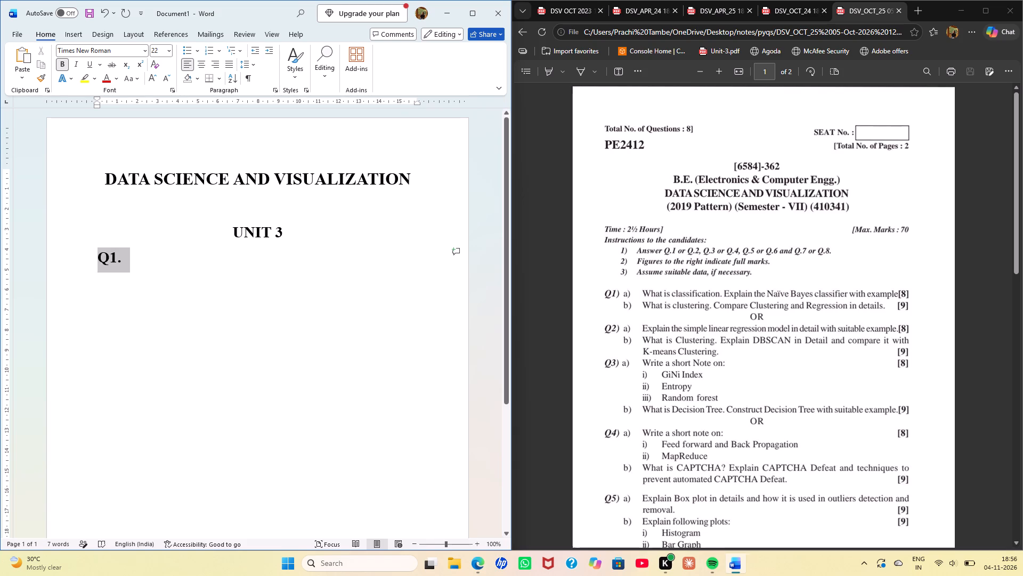
drag(95, 266, 94, 266)
click(164, 233)
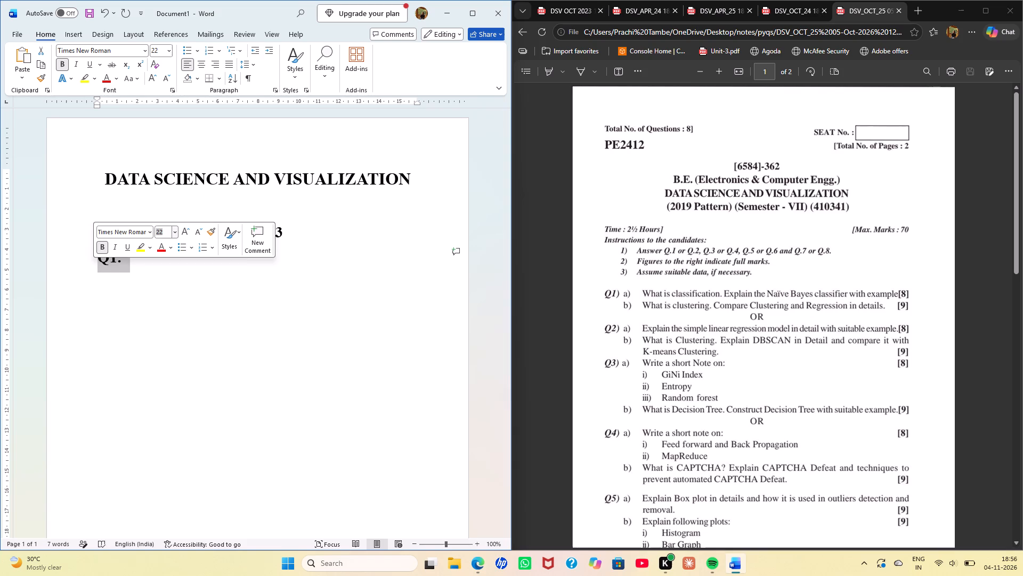
text(14)
key(Return)
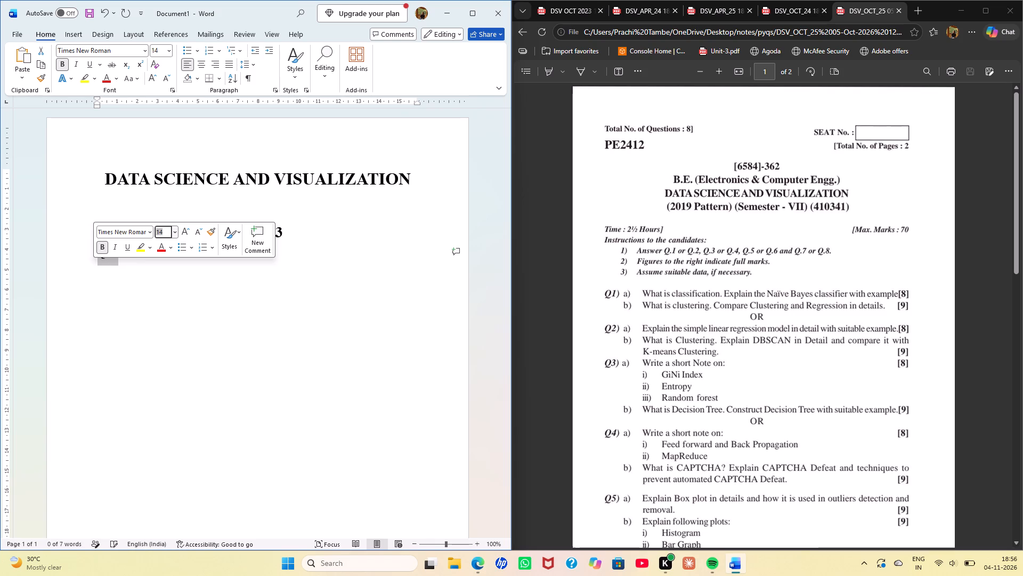
drag(131, 283, 130, 256)
Add the question labels Q2. through Q8. beneath Q1., each on its own line.
key(Return)
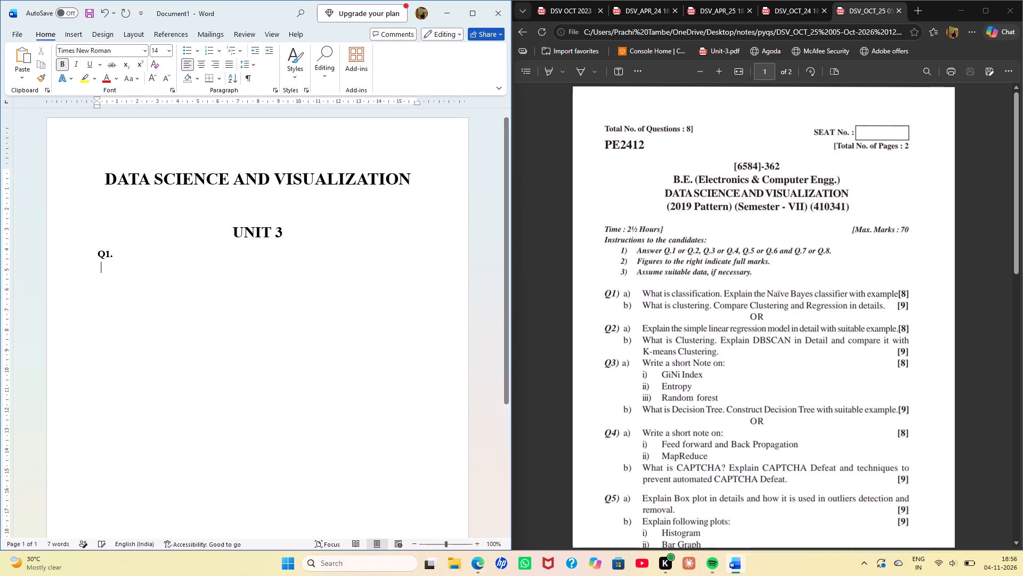
text(Q1)
key(BackSpace)
text(2.)
key(Return)
text(Q3.\)
key(BackSpace)
key(Return)
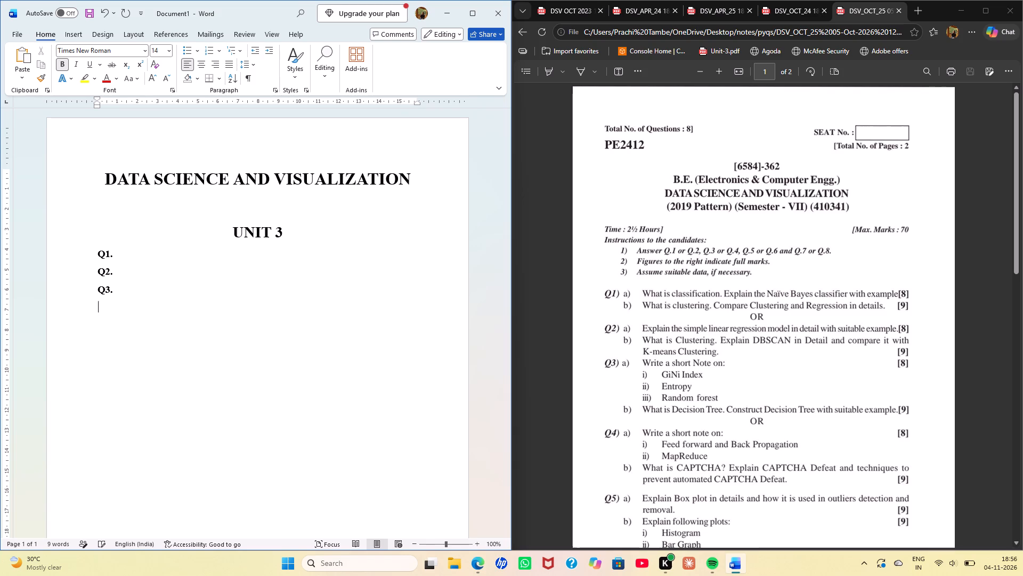
text(Q4.)
key(Return)
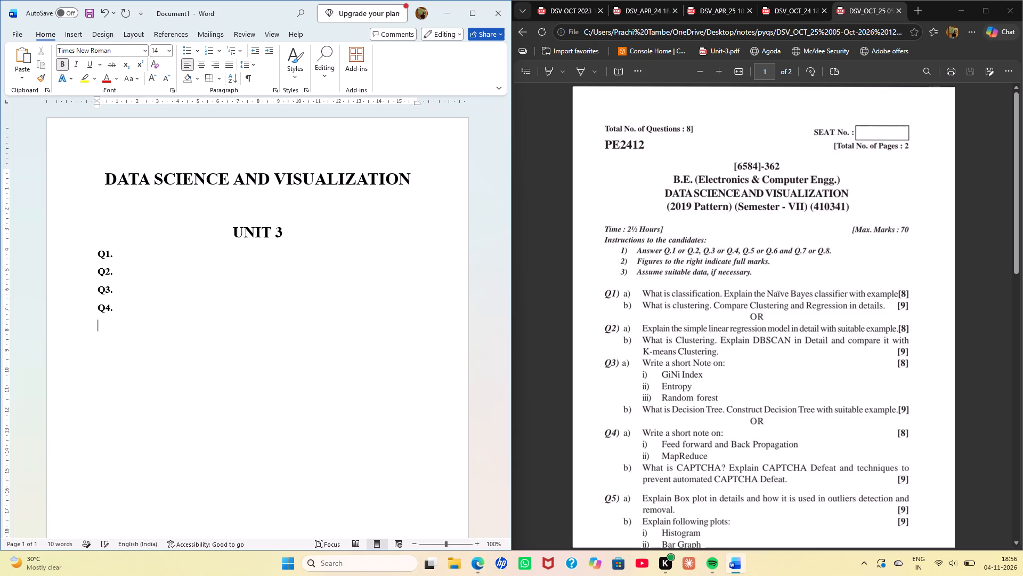
text(Q5.)
key(Return)
text(Q6.)
key(Return)
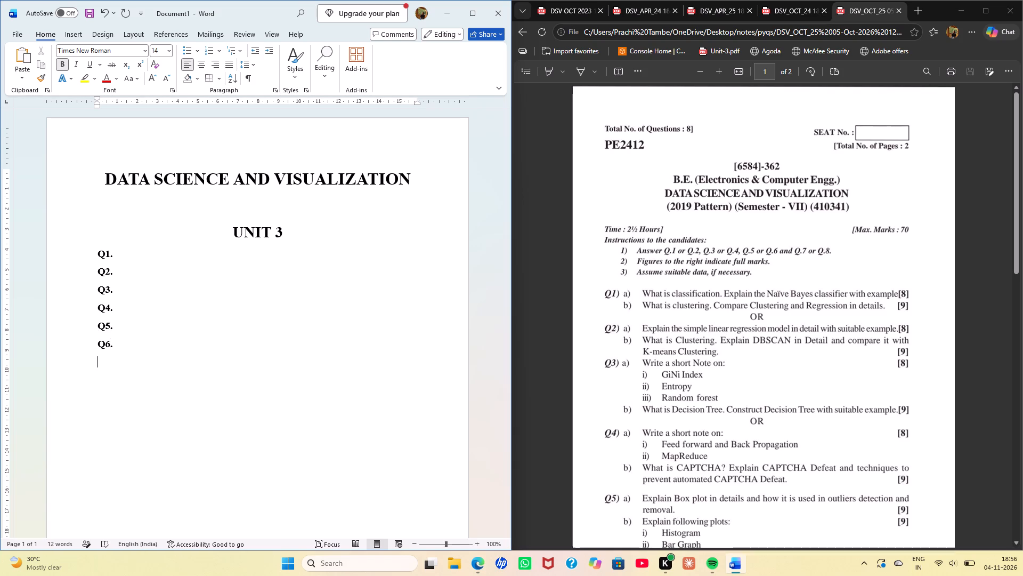
text(Q7)
key(period)
key(Return)
text(Q8.)
Continue the label list with Q9 (no period) and Q10. through Q14., each on its own line.
key(Return)
text(Q9)
key(Return)
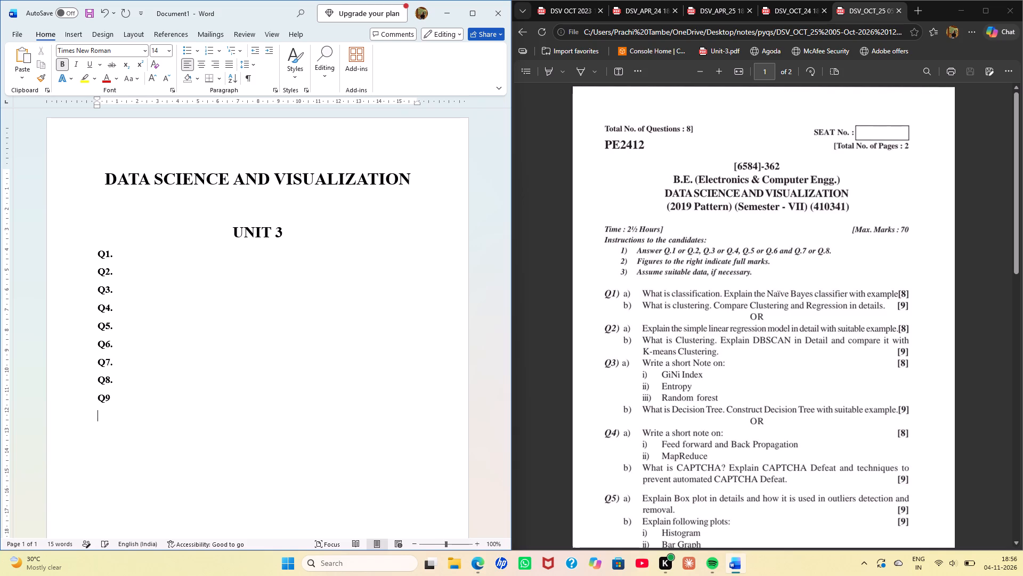
text(Q10)
key(period)
key(Return)
text(Q11.)
key(Return)
text(Q12)
key(period)
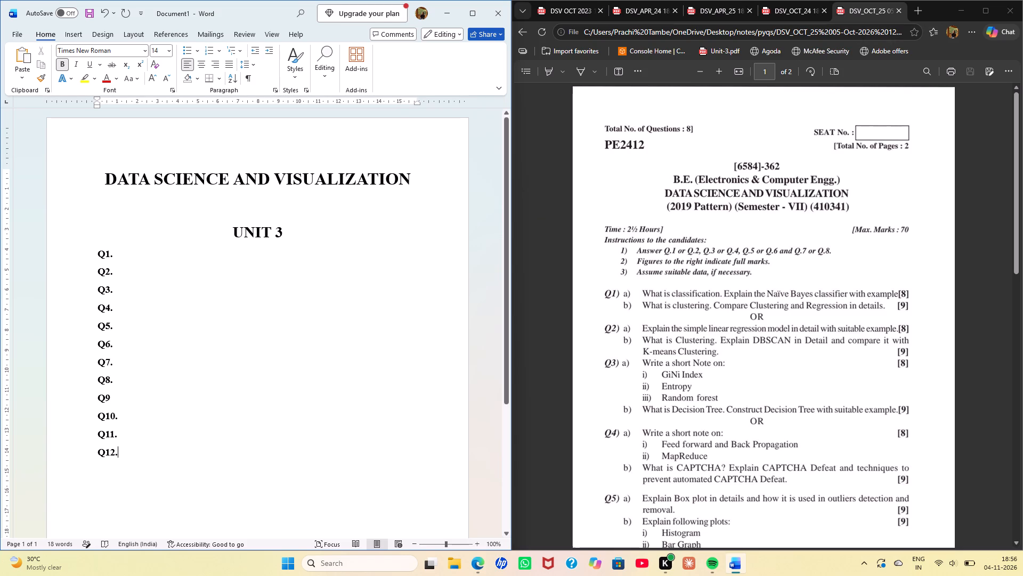
key(Return)
text(Q13.)
key(Return)
text(Q14.)
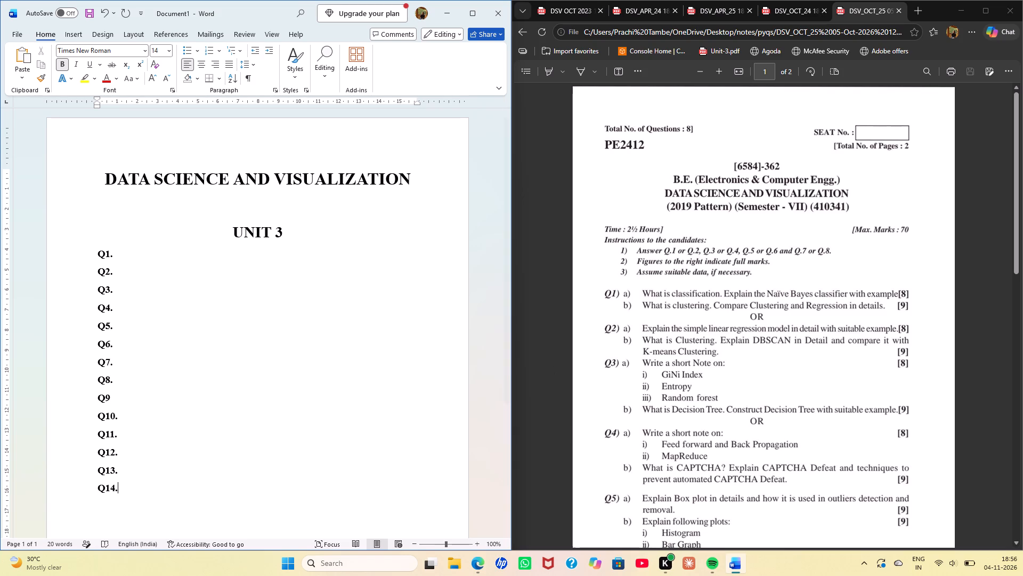
Copy question Q1 a) on classification and Naïve Bayes from the October 2025 paper beside Q1., without the marks bracket.
click(888, 307)
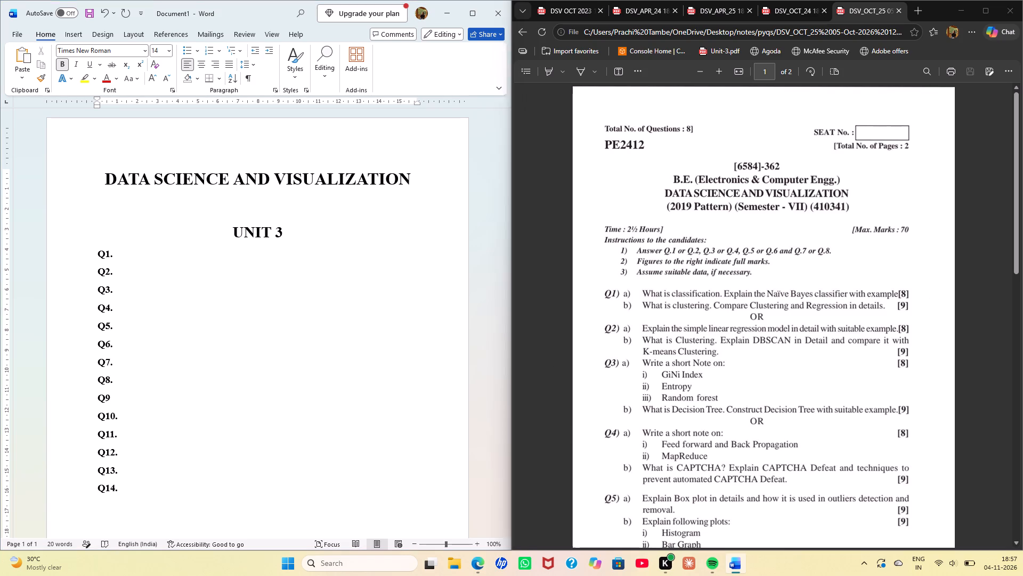
click(705, 296)
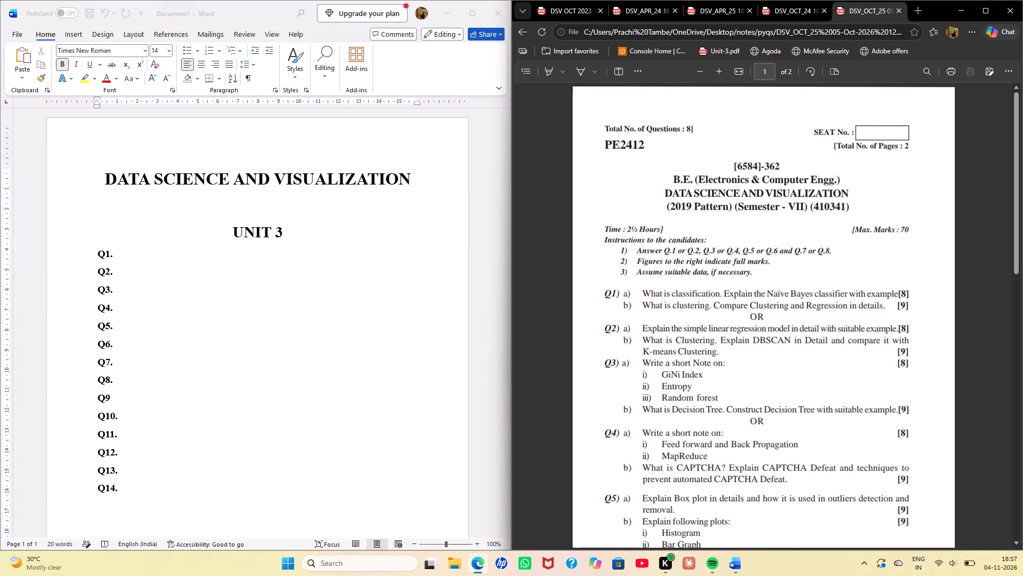
drag(642, 293, 763, 279)
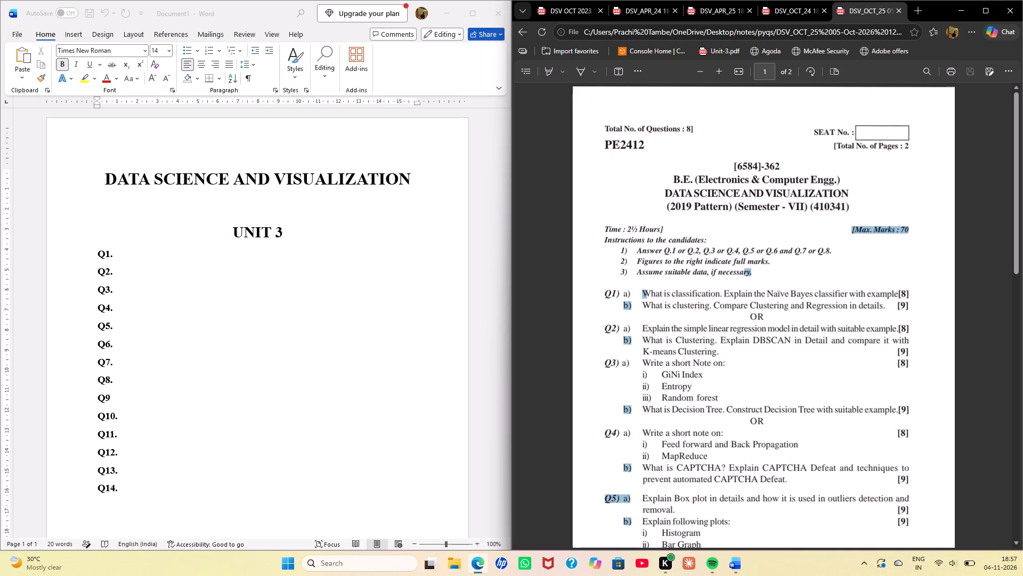
drag(763, 279, 898, 293)
key(ctrl+c)
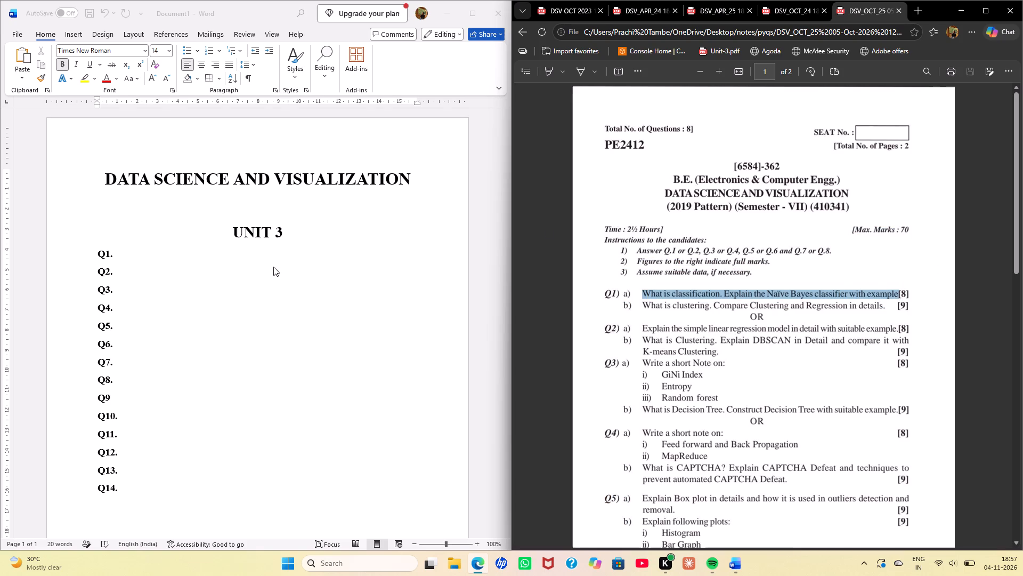
click(122, 254)
click(120, 254)
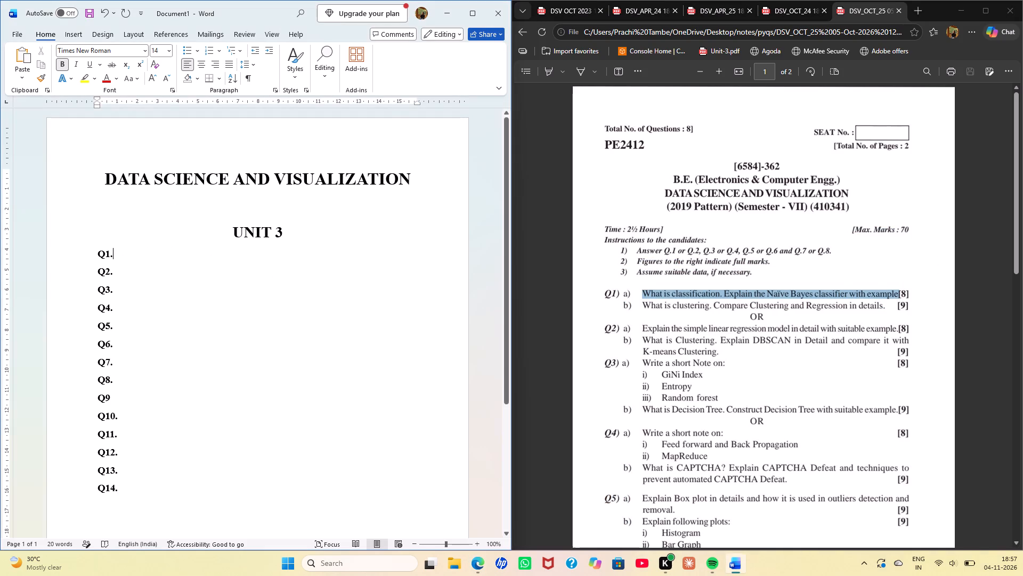
key(ctrl+v)
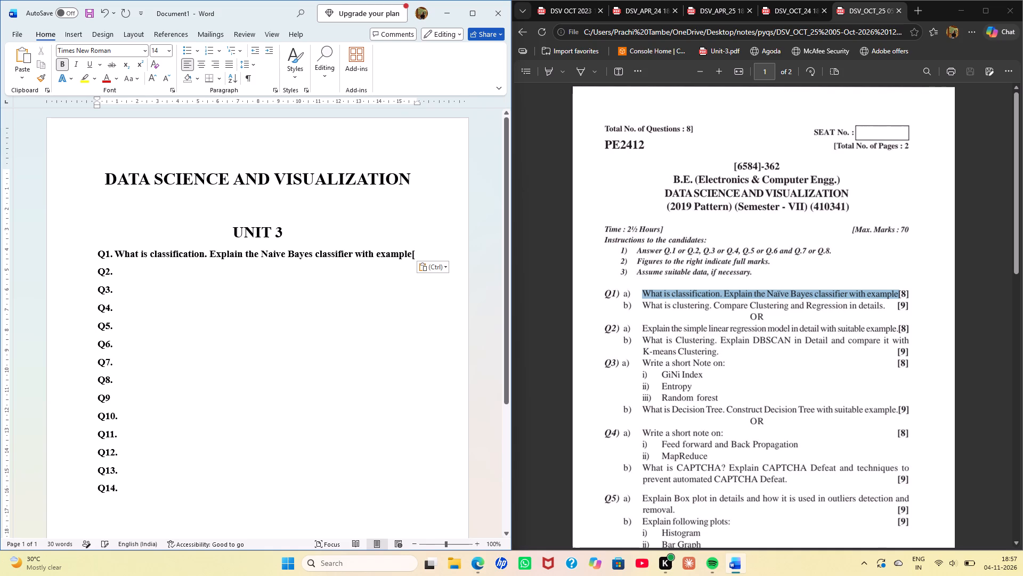
key(BackSpace)
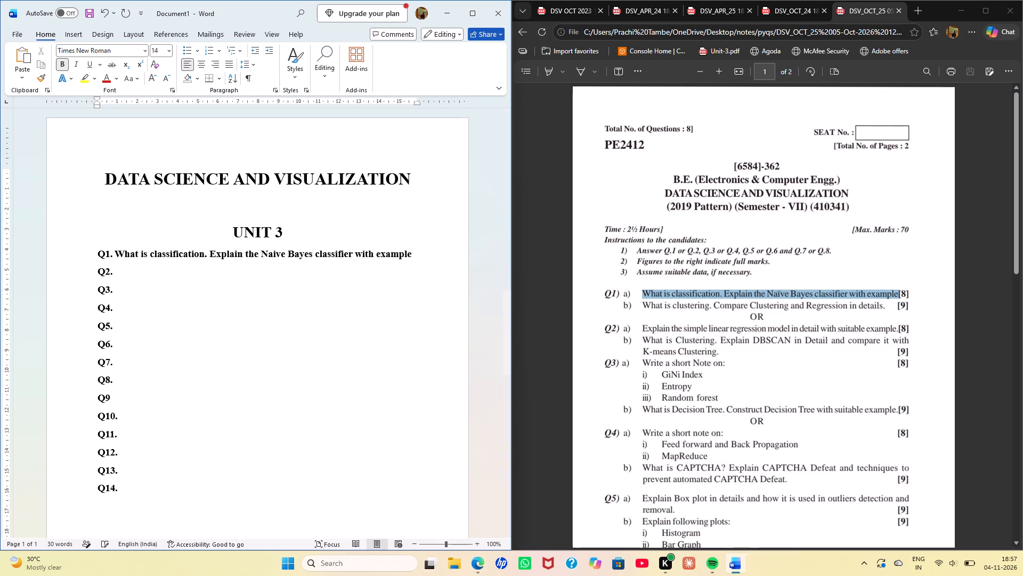
Copy the October 2025 paper's Q1 b), comparing Clustering and Regression, into the document beside Q2.
drag(643, 305, 842, 307)
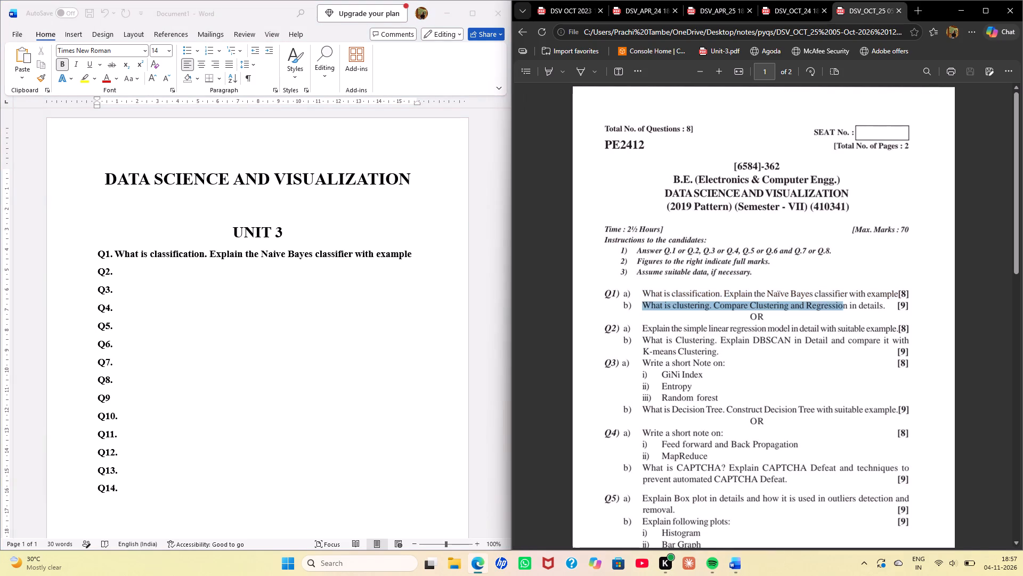
drag(842, 307, 882, 307)
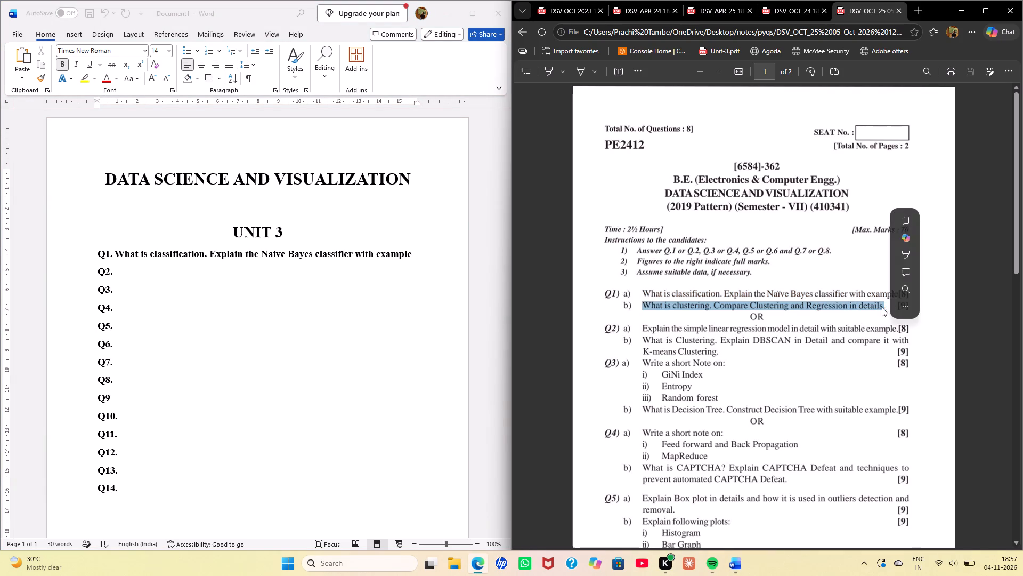
key(ctrl+c)
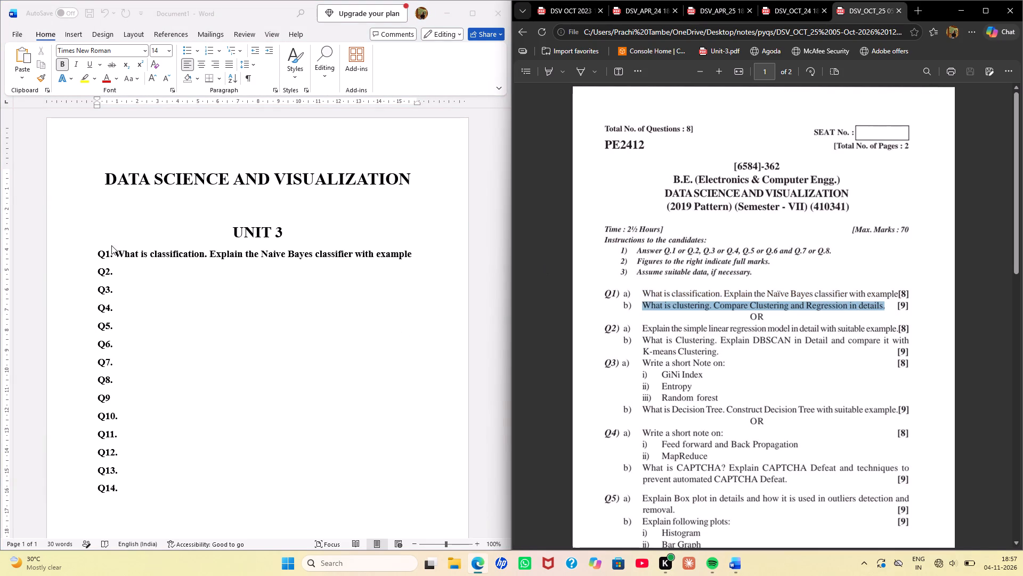
click(116, 270)
click(121, 271)
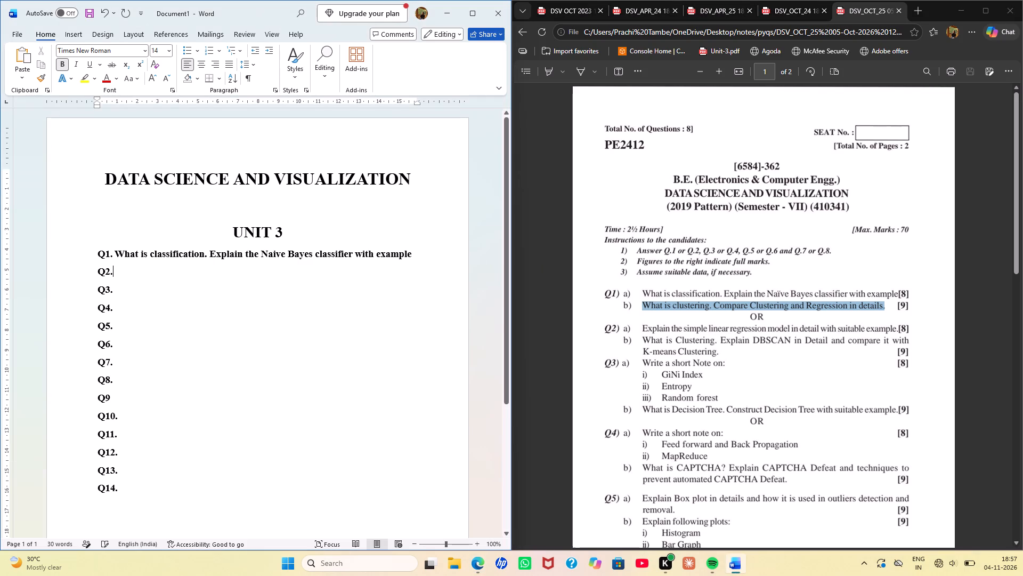
key(ctrl+v)
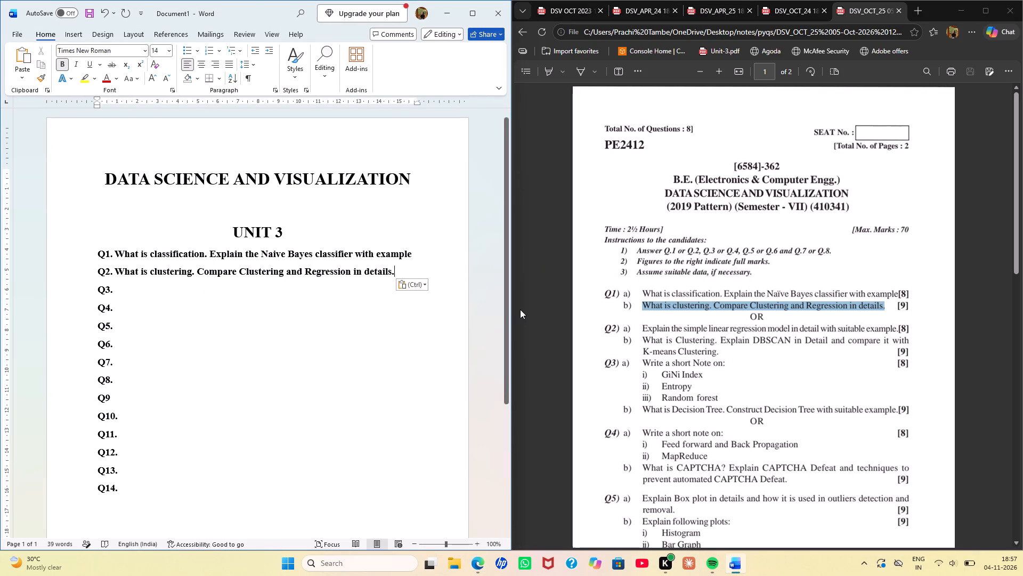
Copy the October 2025 paper's Q2 a), on the simple linear regression model, into the document beside Q3.
drag(641, 329, 687, 324)
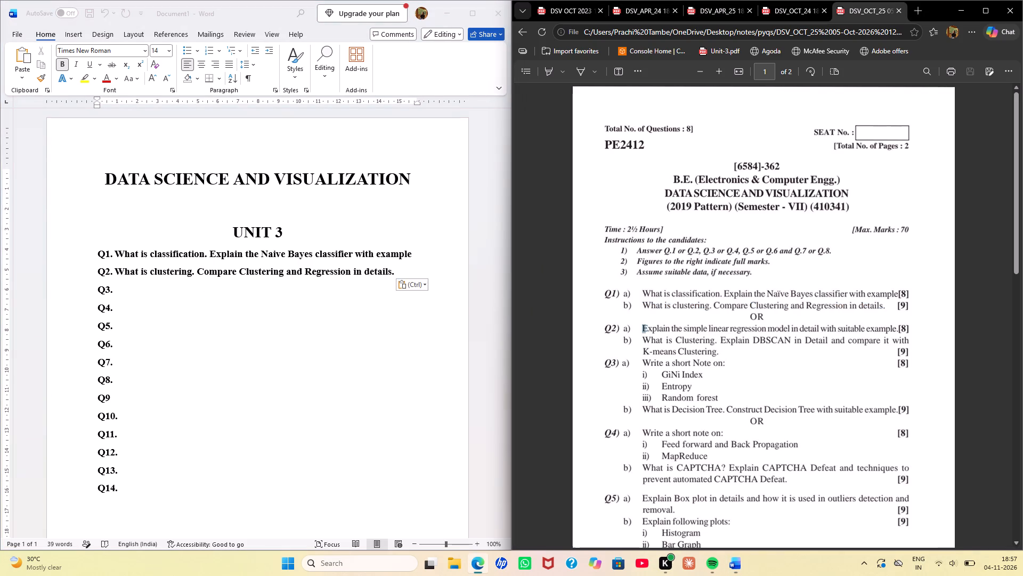
drag(687, 324, 896, 335)
key(ctrl+c)
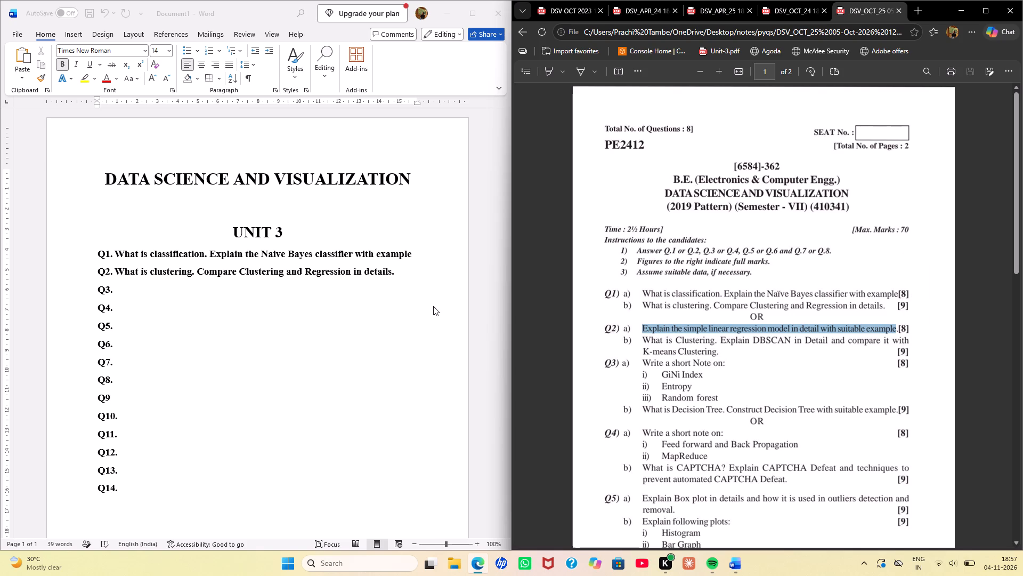
click(123, 285)
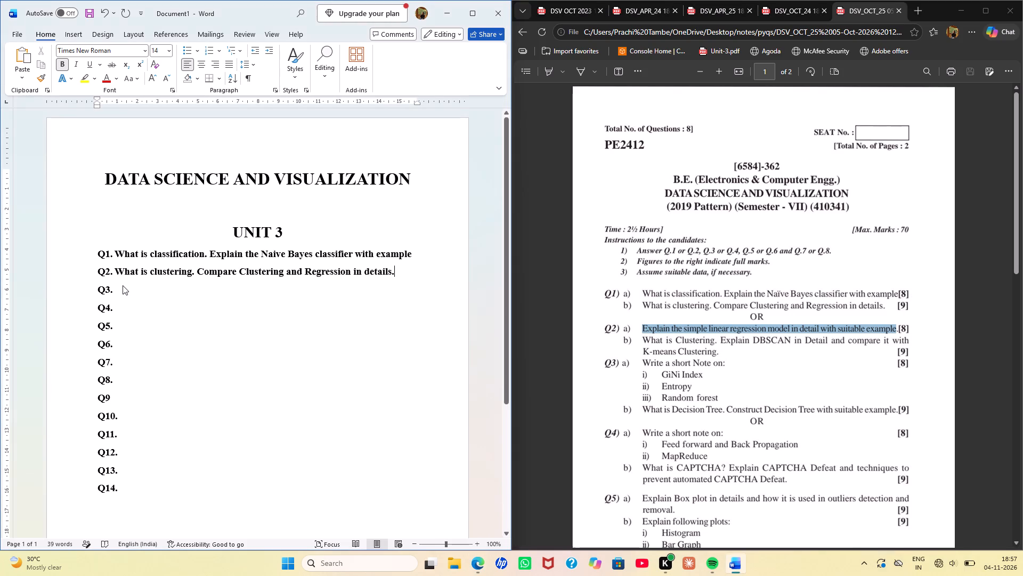
click(118, 290)
key(ctrl+v)
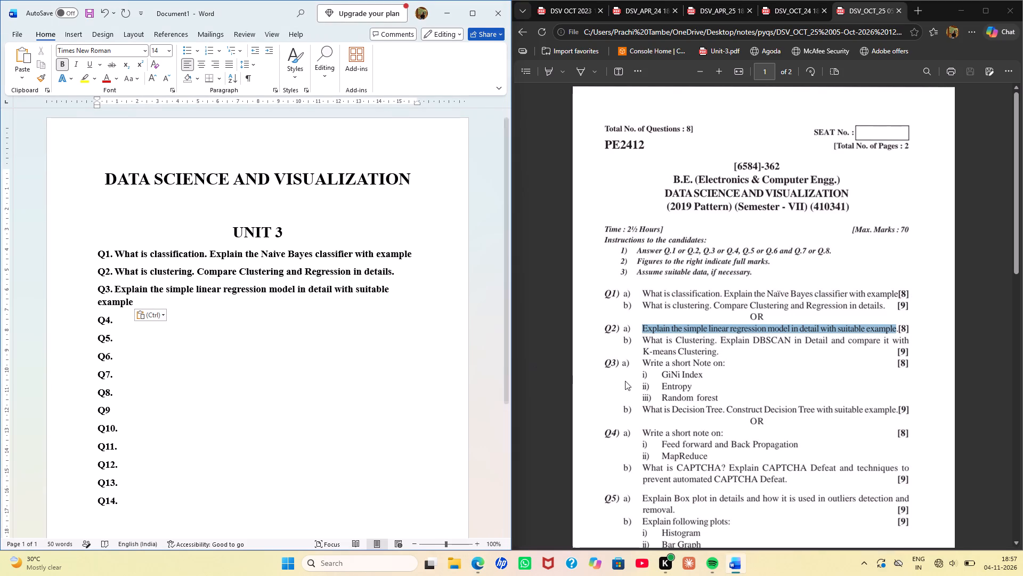
Copy the October 2025 paper's Q2 b), on DBSCAN compared with K-means Clustering, into the document beside Q4.
drag(642, 339, 720, 351)
key(ctrl+c)
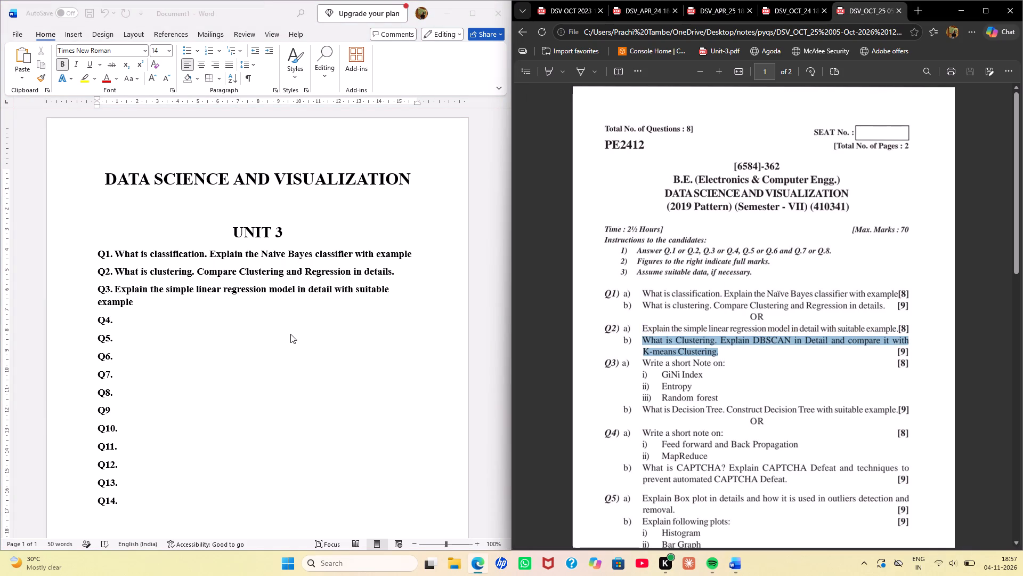
click(118, 319)
click(119, 321)
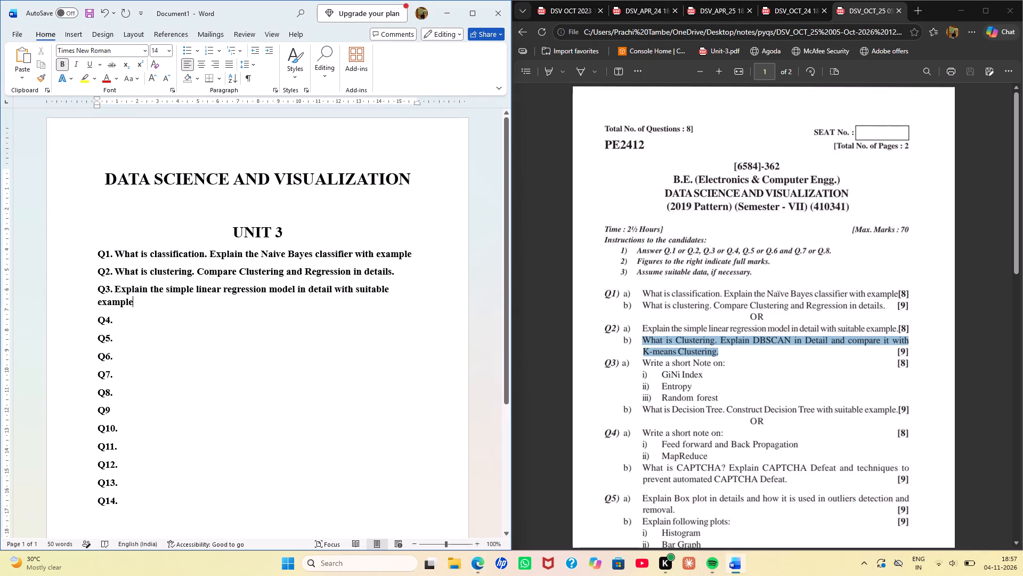
key(ctrl+v)
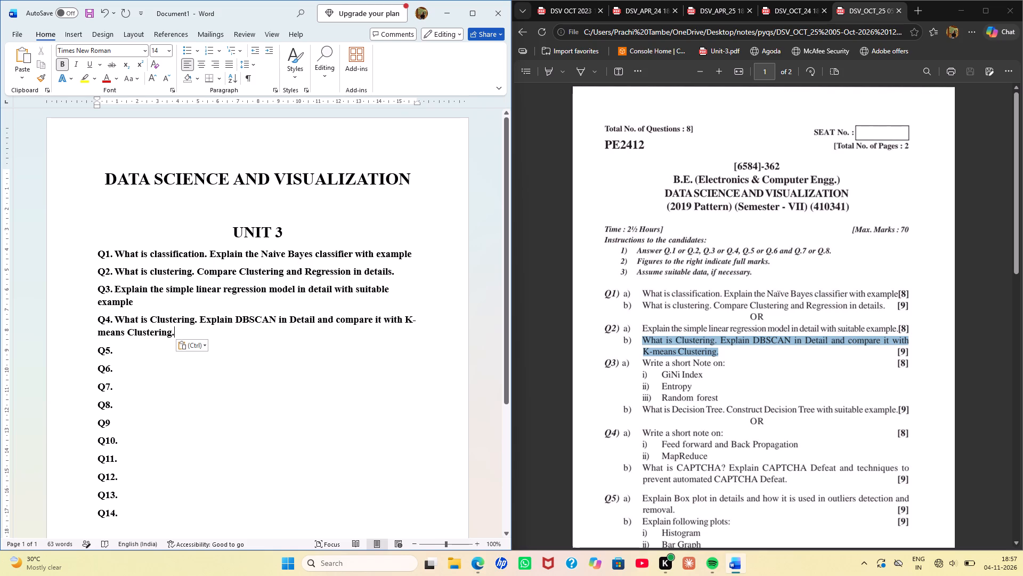
Copy the October 2024 paper's Q1 a), on methods of data analysis, into the document beside Q5., adding the missing initial E of "Enlist".
click(563, 12)
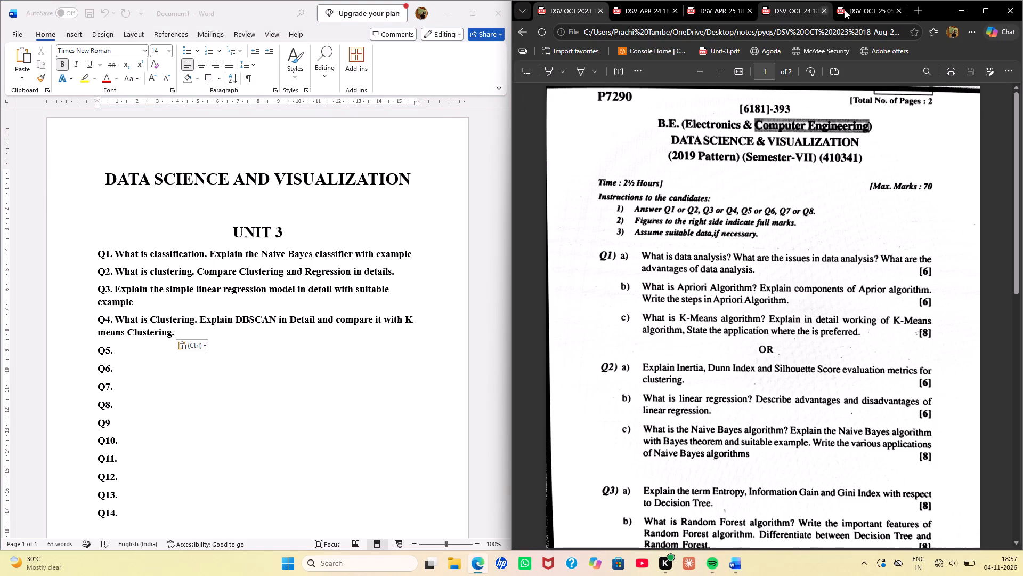
click(859, 4)
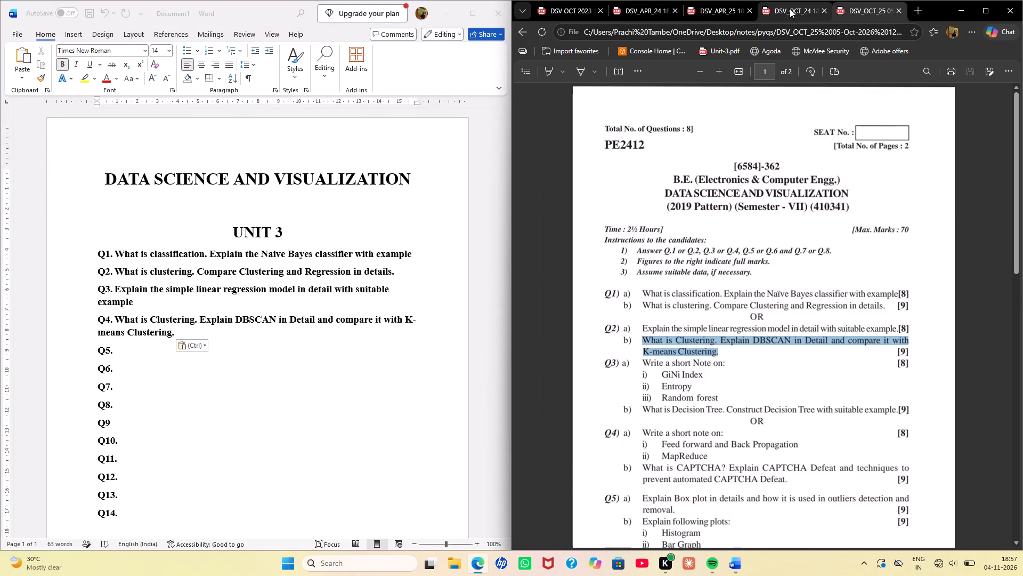
click(790, 9)
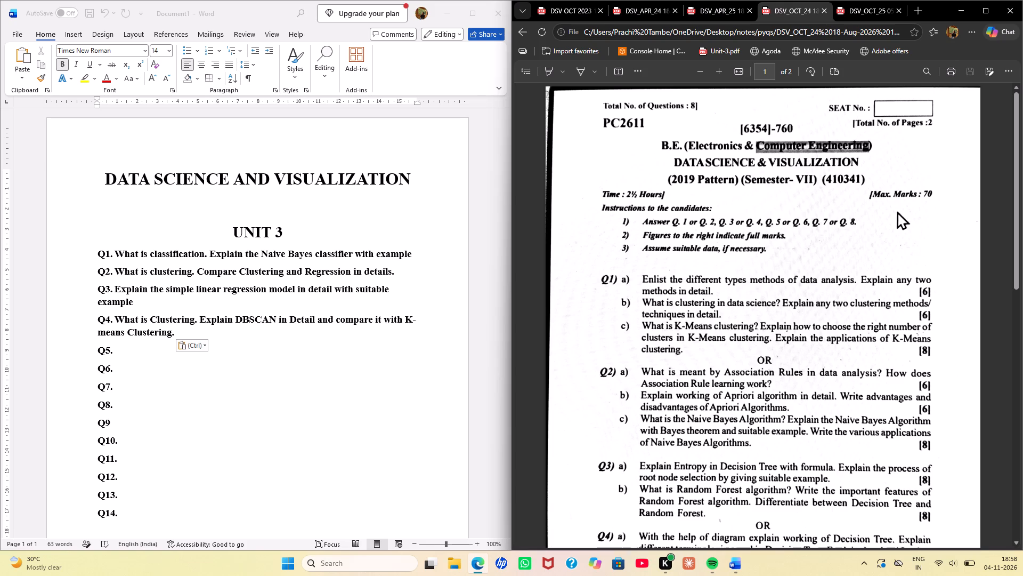
drag(710, 295, 646, 276)
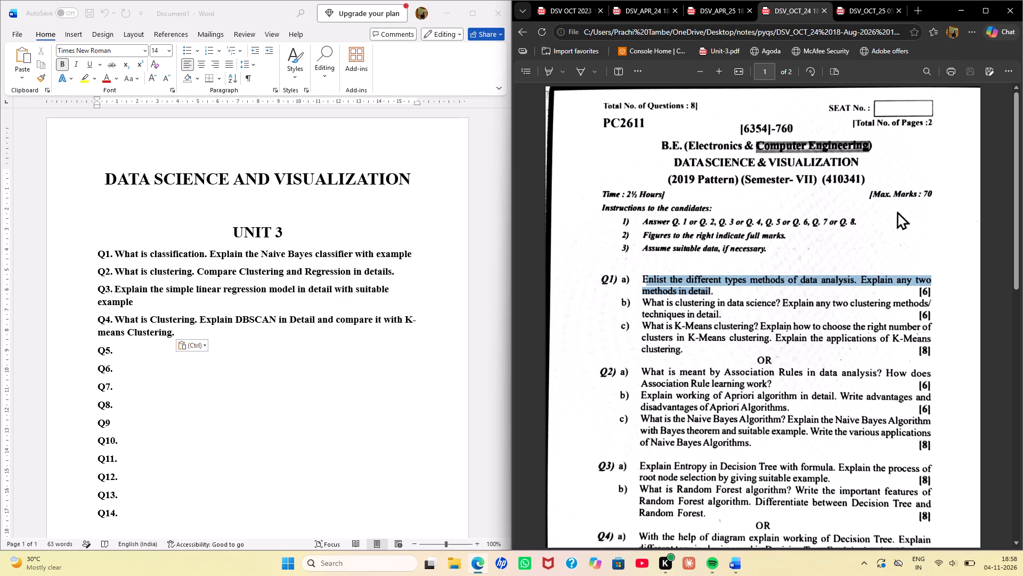
drag(646, 276, 638, 276)
key(ctrl+c)
click(115, 348)
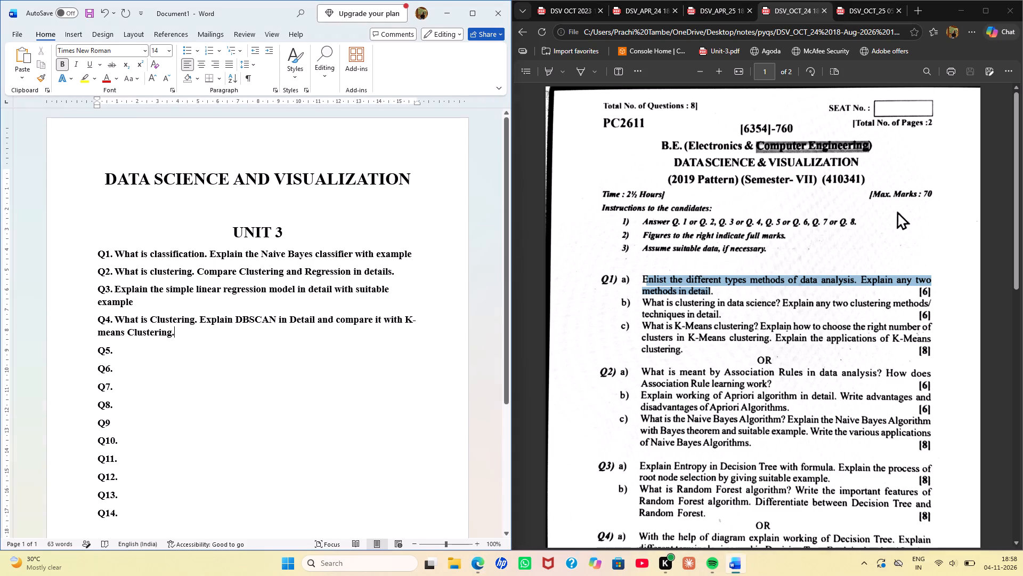
click(119, 349)
key(ctrl+v)
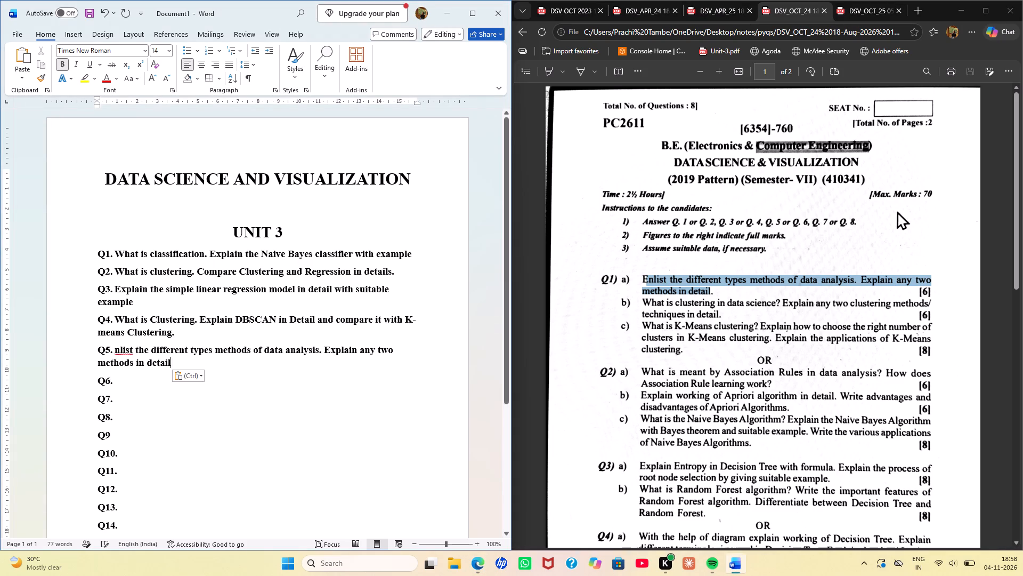
click(117, 350)
key(e)
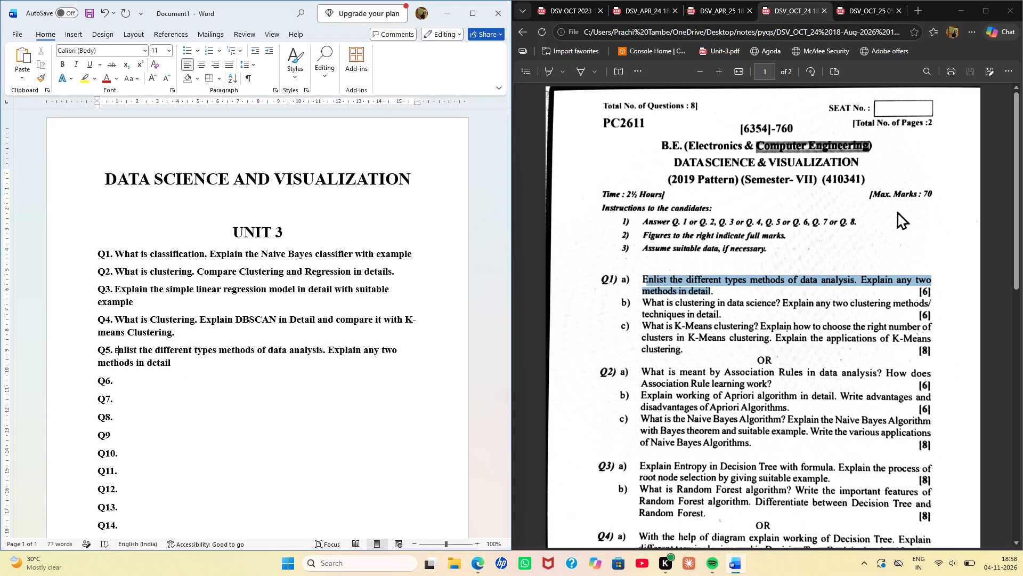
Format the initial E of "Enlist" in Q5 as bold Times New Roman, size 14.
click(117, 350)
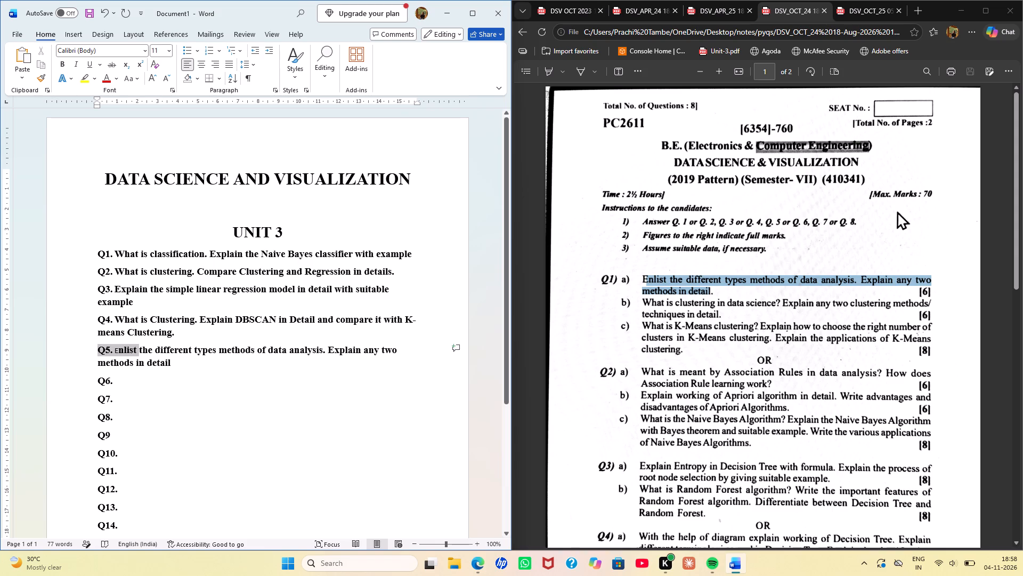
click(116, 353)
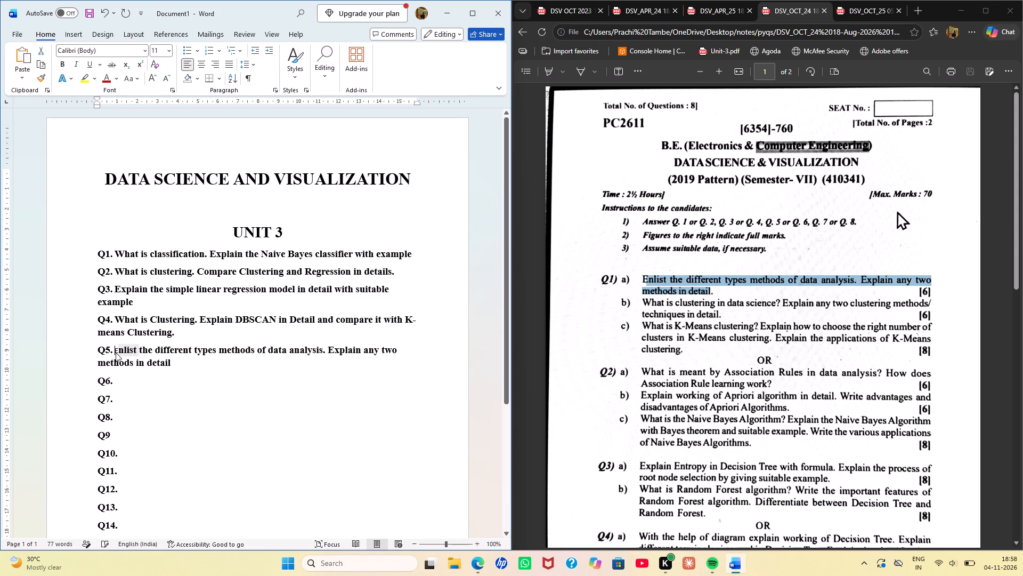
click(118, 351)
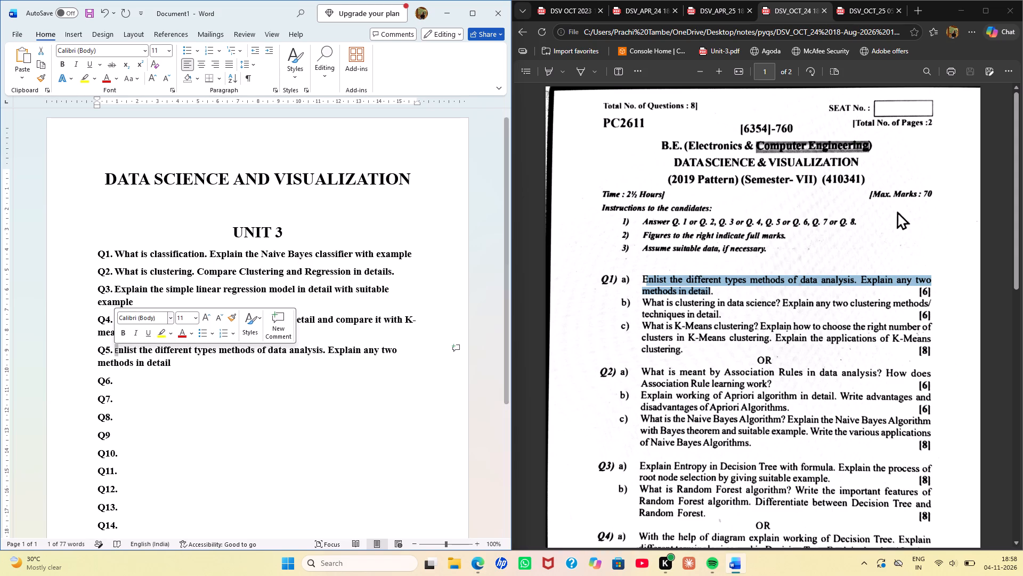
click(153, 317)
text(TI)
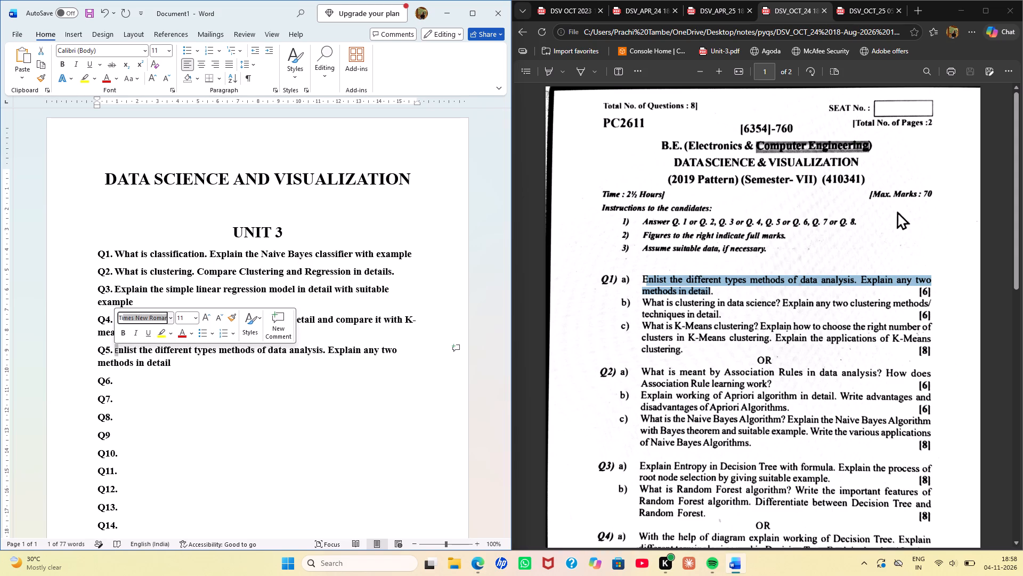
key(Return)
click(182, 318)
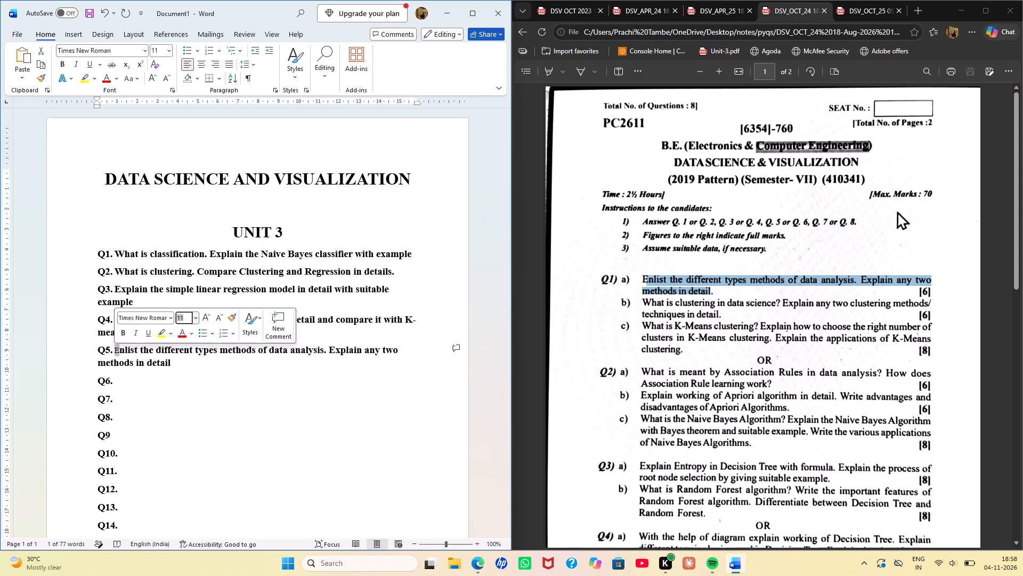
text(14)
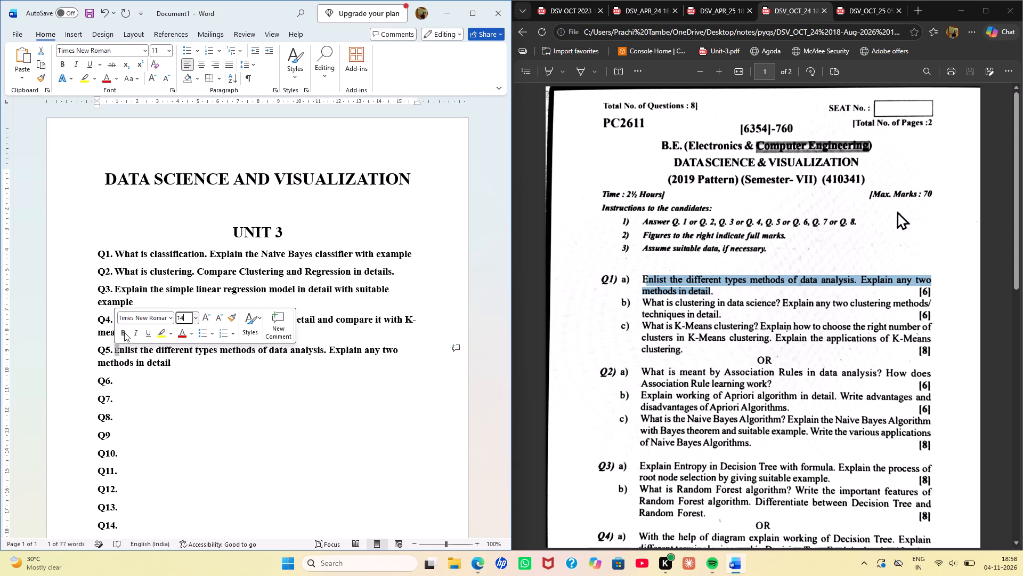
click(124, 332)
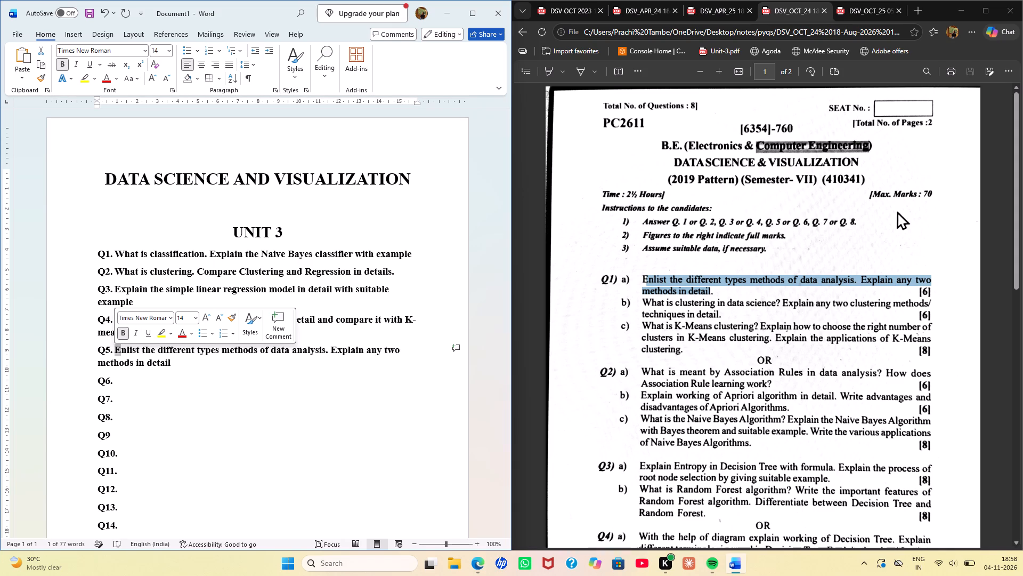
Copy the October 2024 paper's Q1 b), on clustering in data science, beside Q6., completing its first word as "what" and removing the stray final W.
click(726, 318)
drag(724, 317, 648, 300)
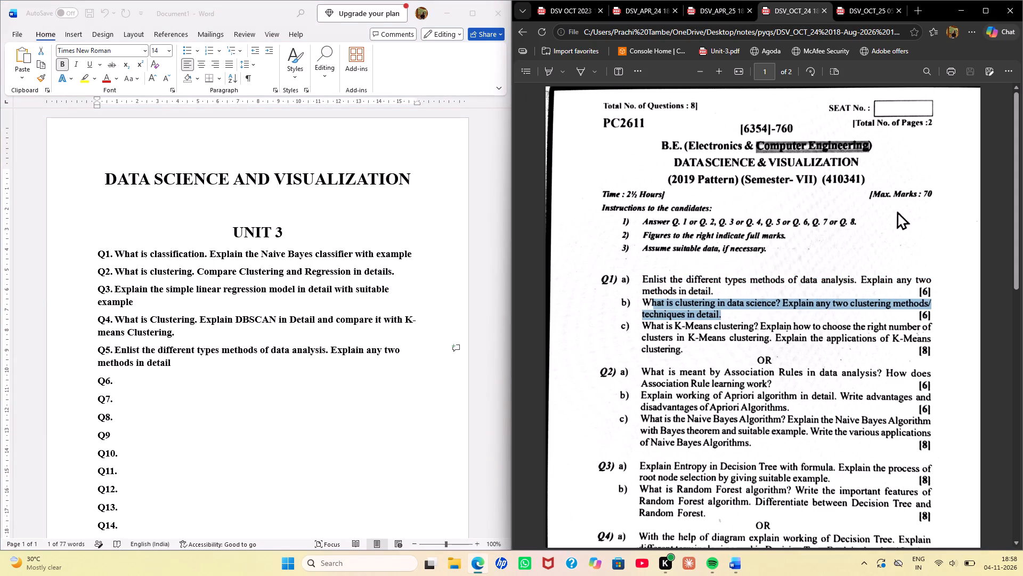
drag(648, 300, 638, 300)
key(ctrl+c)
click(119, 380)
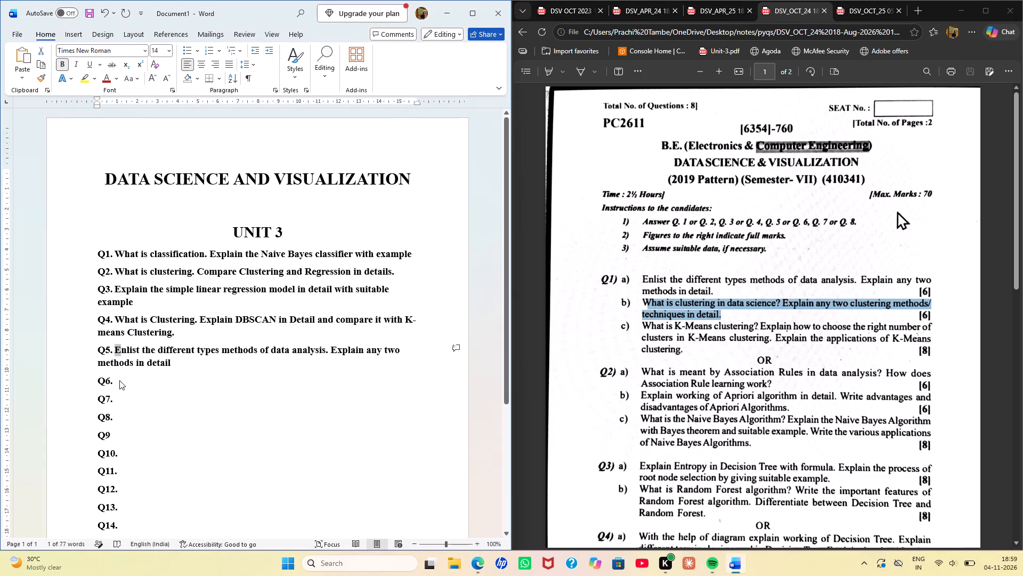
click(121, 380)
key(ctrl+v)
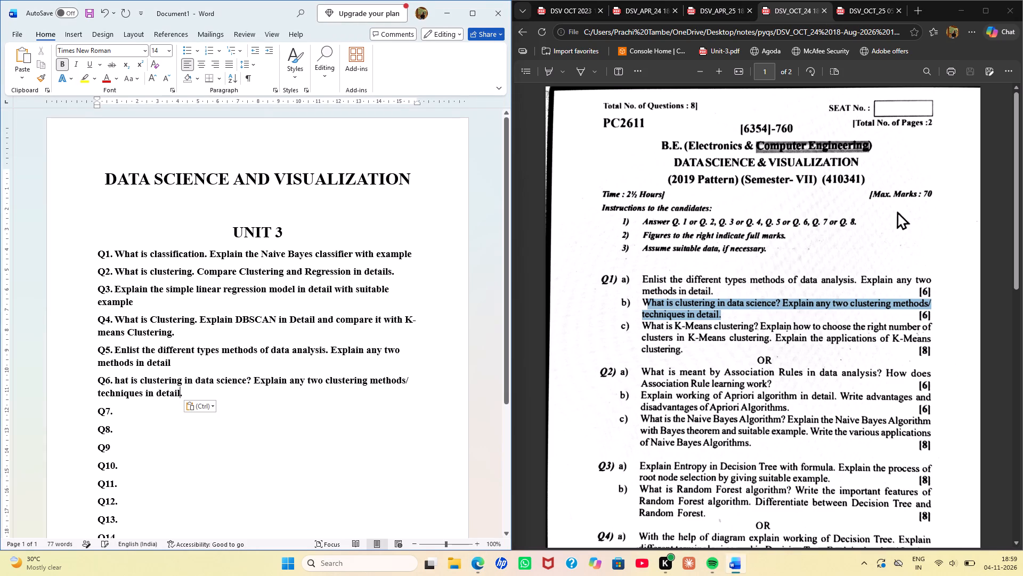
click(116, 380)
key(w)
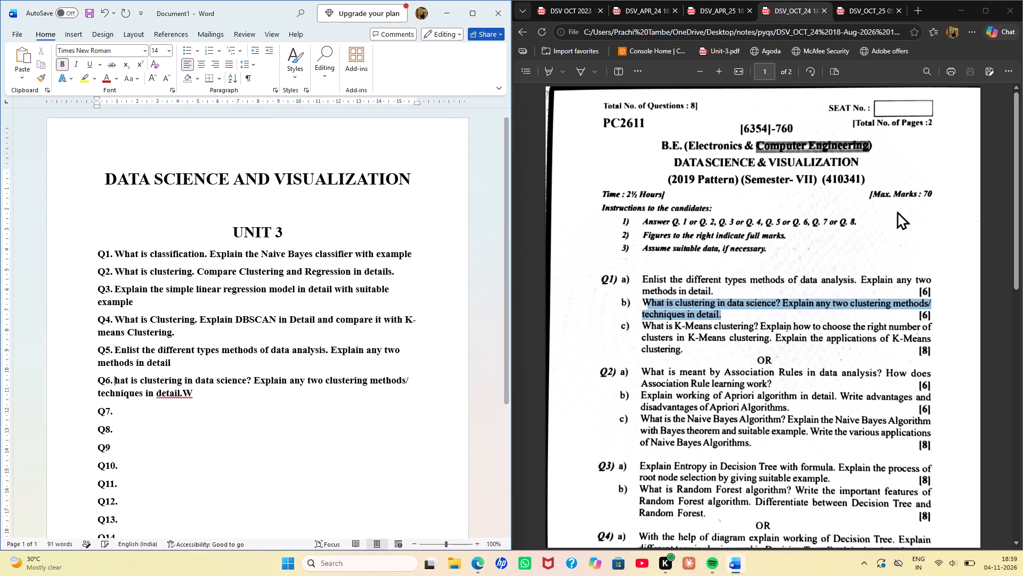
key(BackSpace)
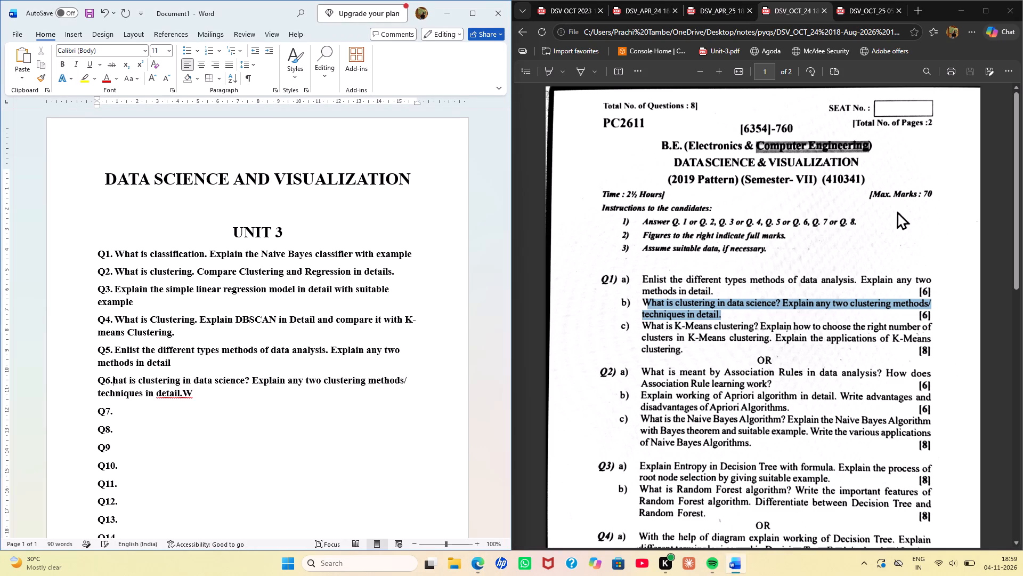
key(w)
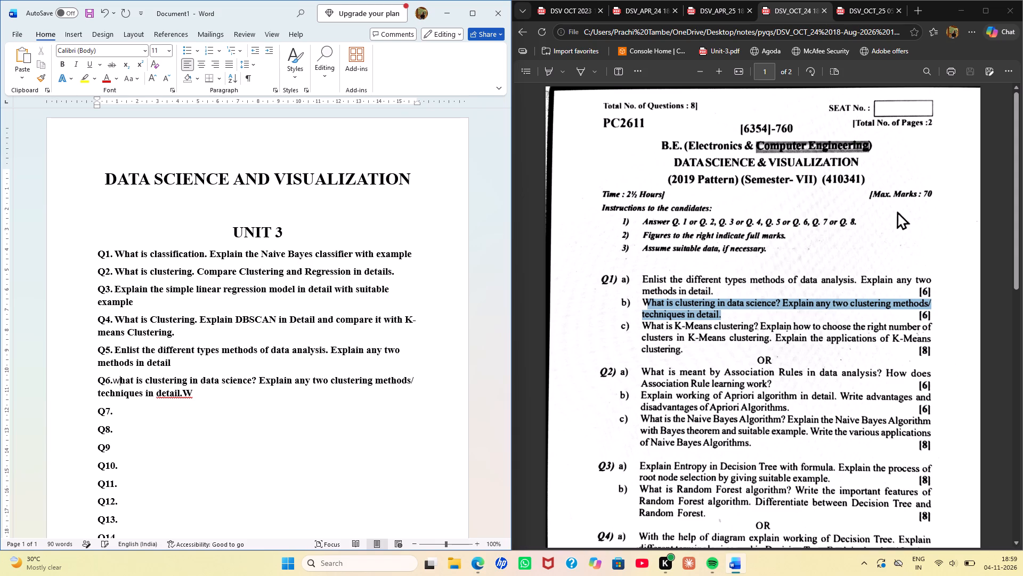
click(200, 395)
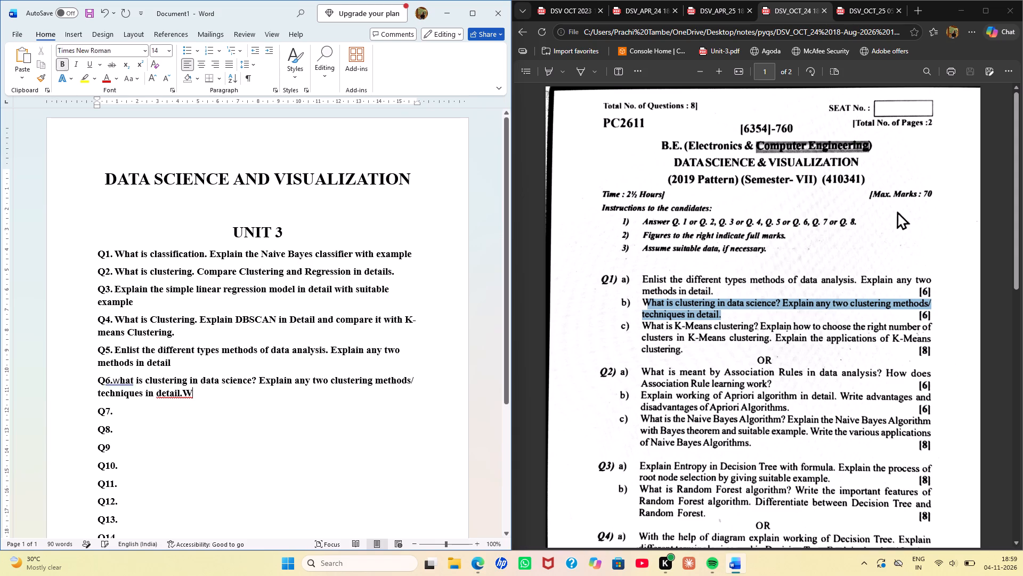
key(BackSpace)
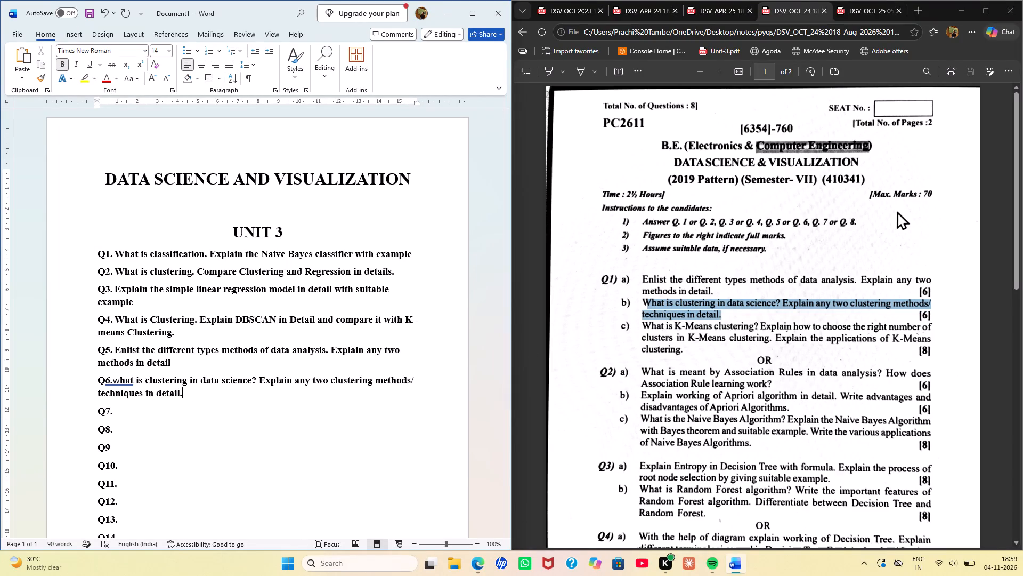
Copy the October 2024 paper's Q1 c), on K-Means clustering, into the document beside Q7., adding the missing initial W of "What".
drag(688, 353, 642, 325)
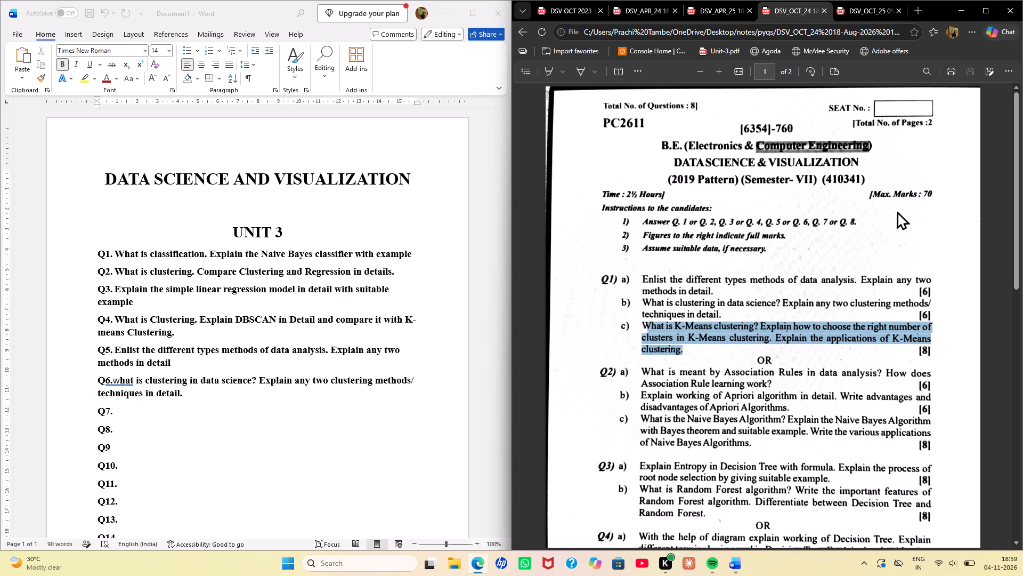
key(ctrl+c)
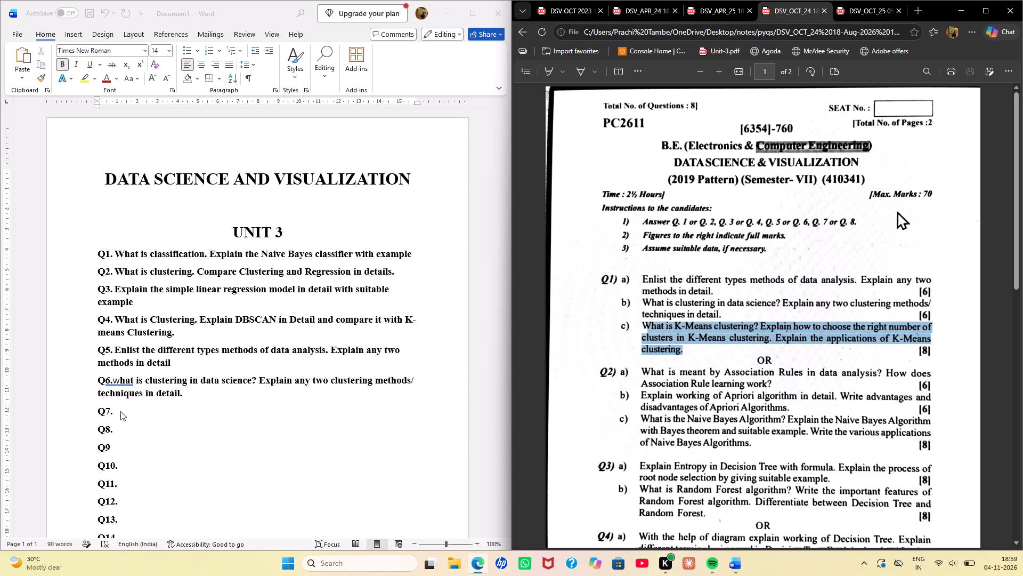
click(120, 411)
click(120, 411)
key(space)
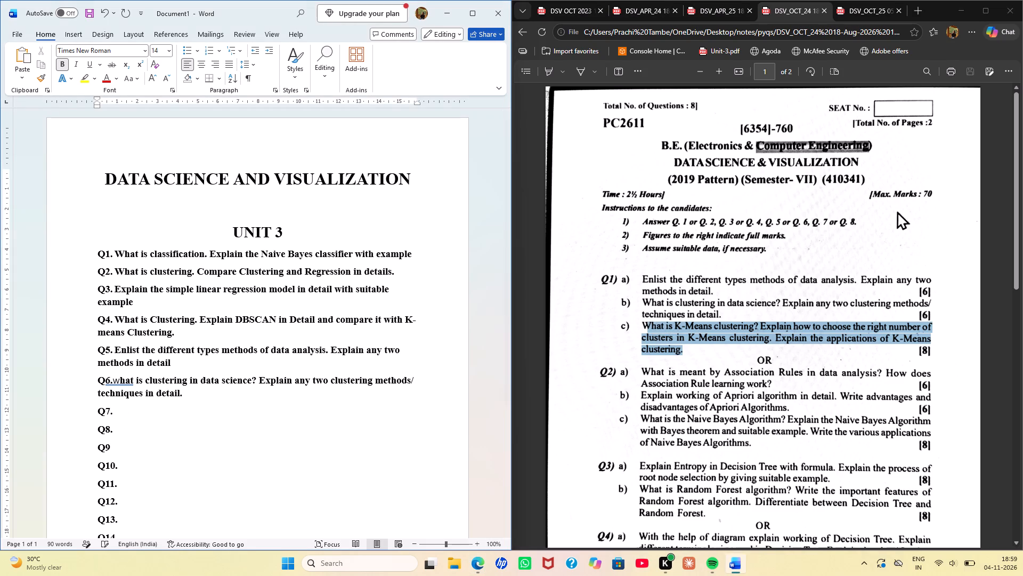
key(ctrl+v)
click(116, 410)
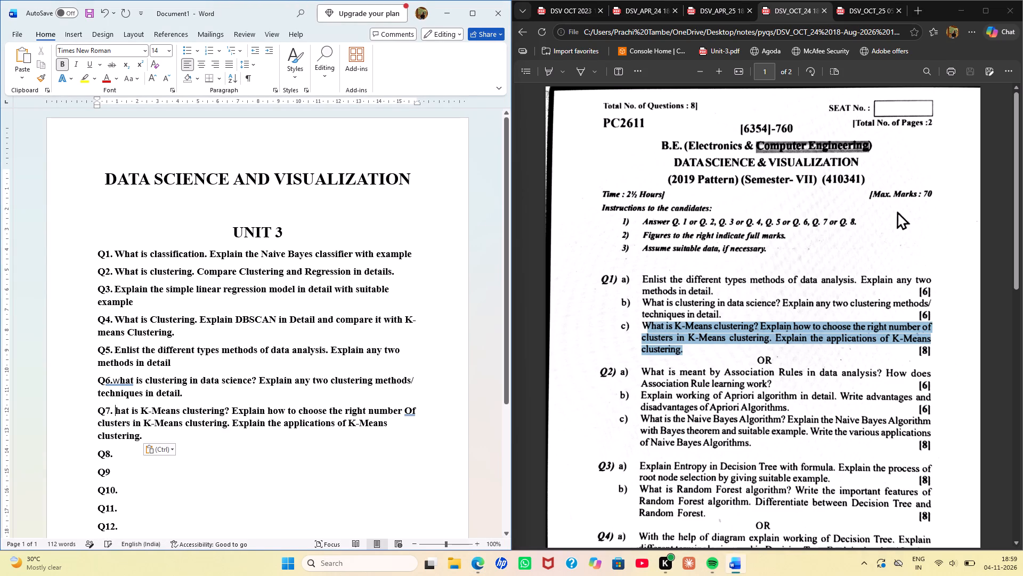
key(w)
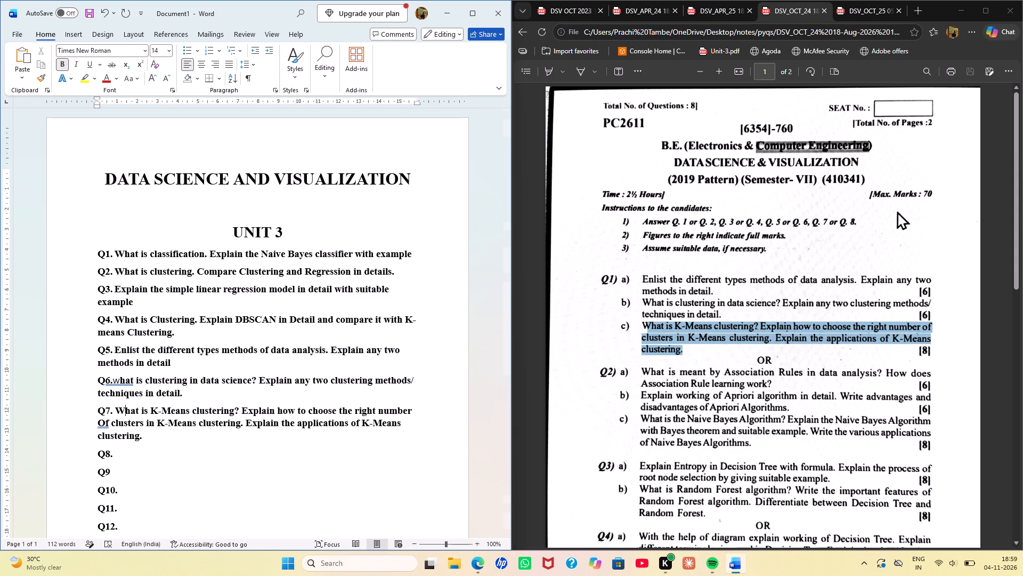
Add the marks at the ends of the questions: (8) for Q7 and (6) for Q6.
click(149, 442)
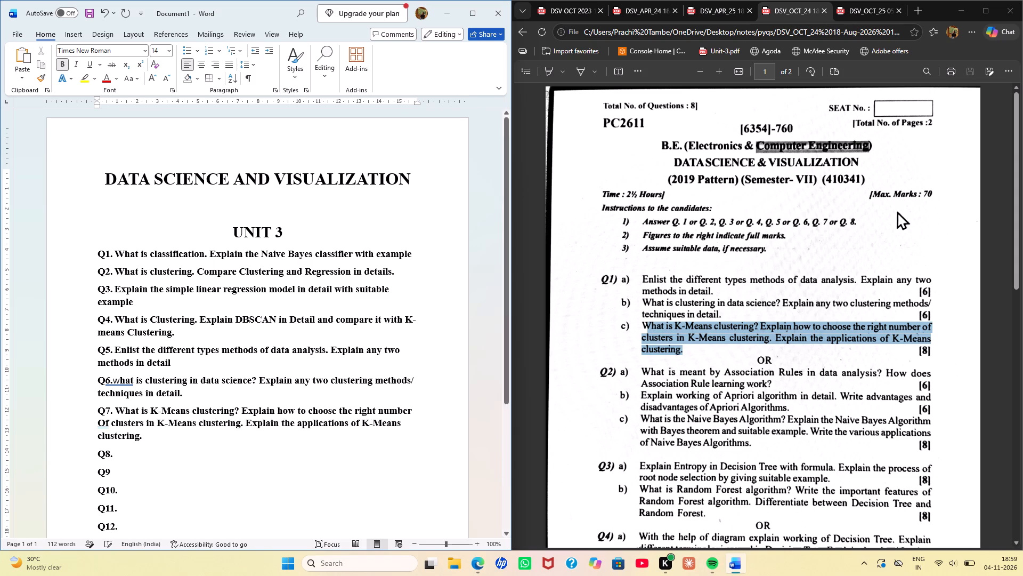
key(space)
text((8)
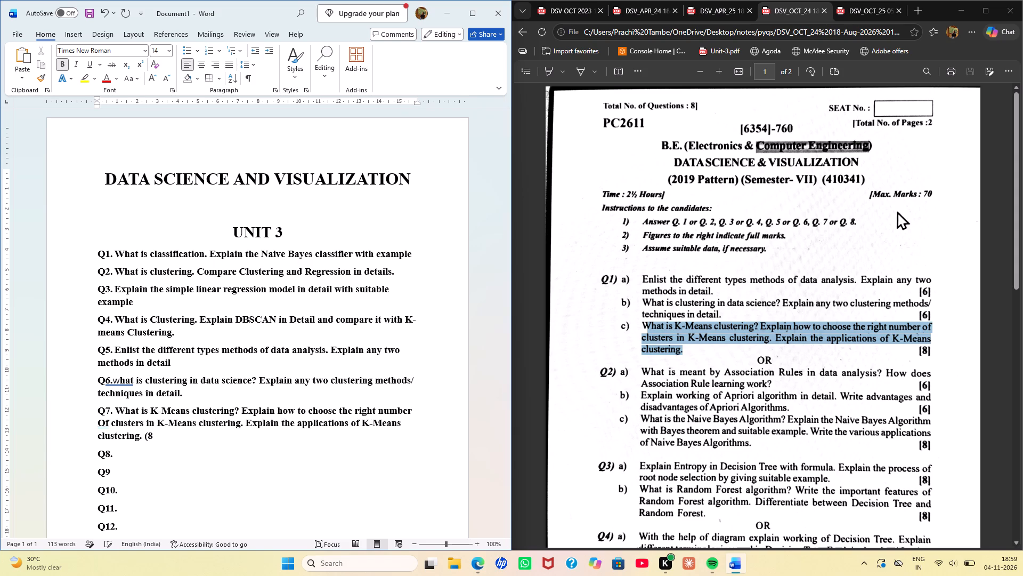
key(shift+parenright)
click(189, 395)
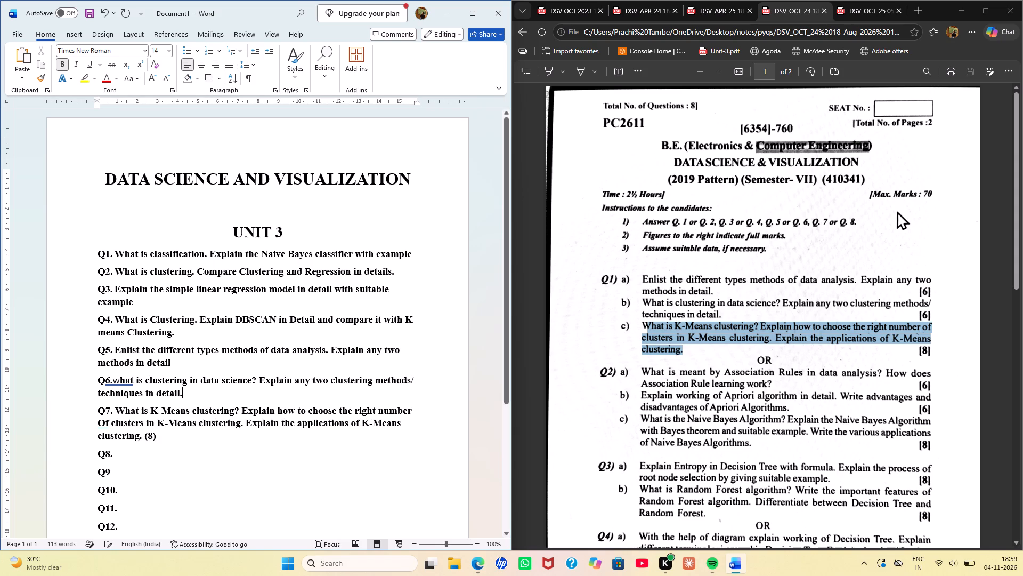
key(shift+parenleft)
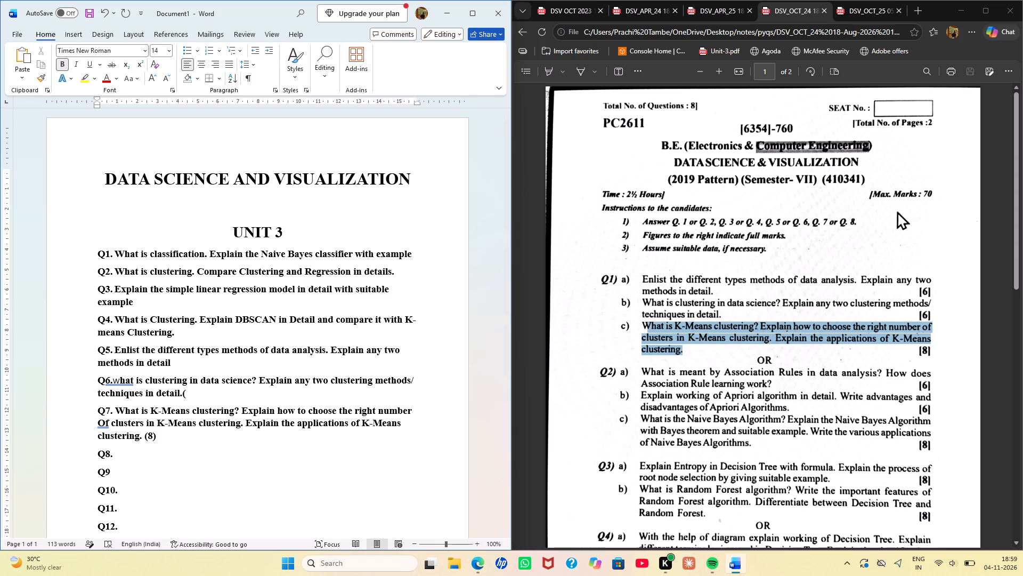
key(6)
key(shift+parenright)
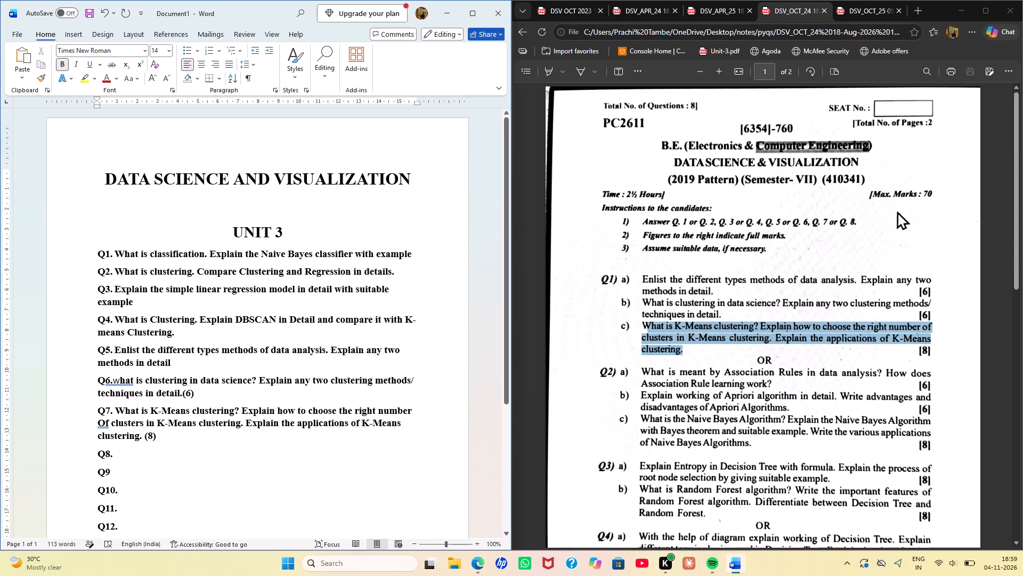
Add the marks (6) at the end of Q5, on the methods of data analysis.
click(180, 369)
key(space)
text(()
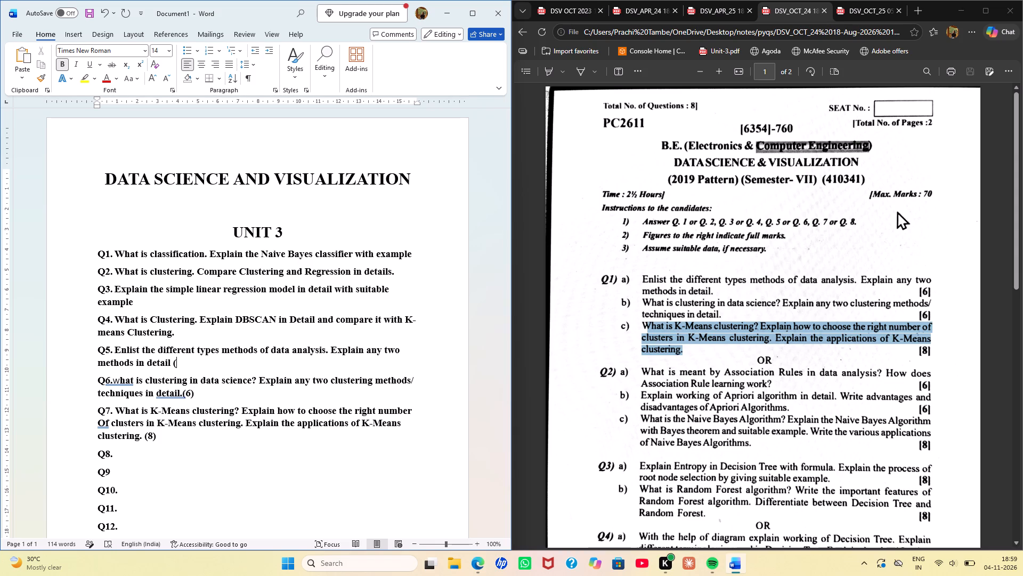
key(6)
key(shift+parenright)
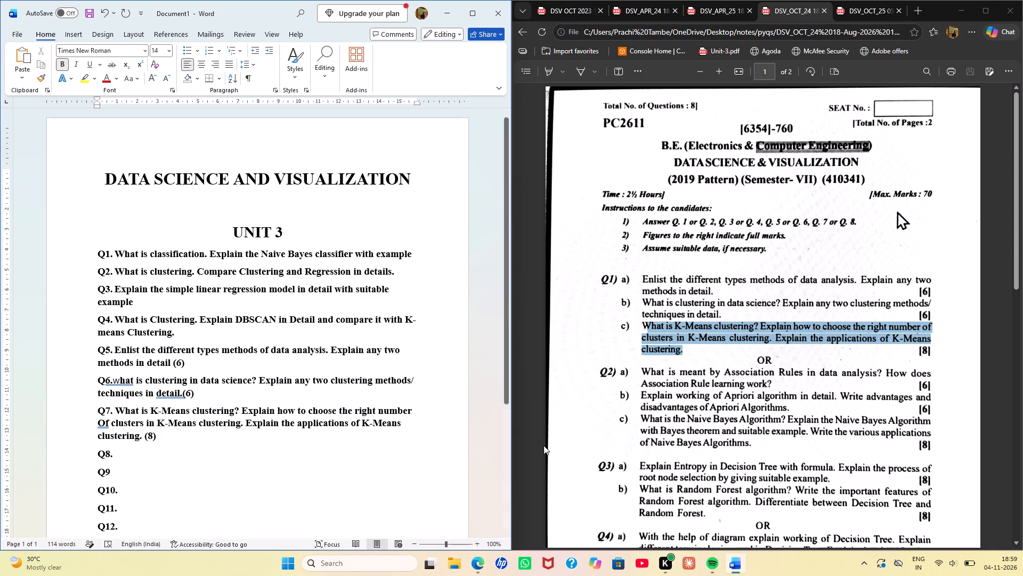
Copy the October 2024 paper's Q2 c), on the Naive Bayes Algorithm, into the document beside Q8., adding the missing initial W of "What".
scroll(712, 298, down, 1)
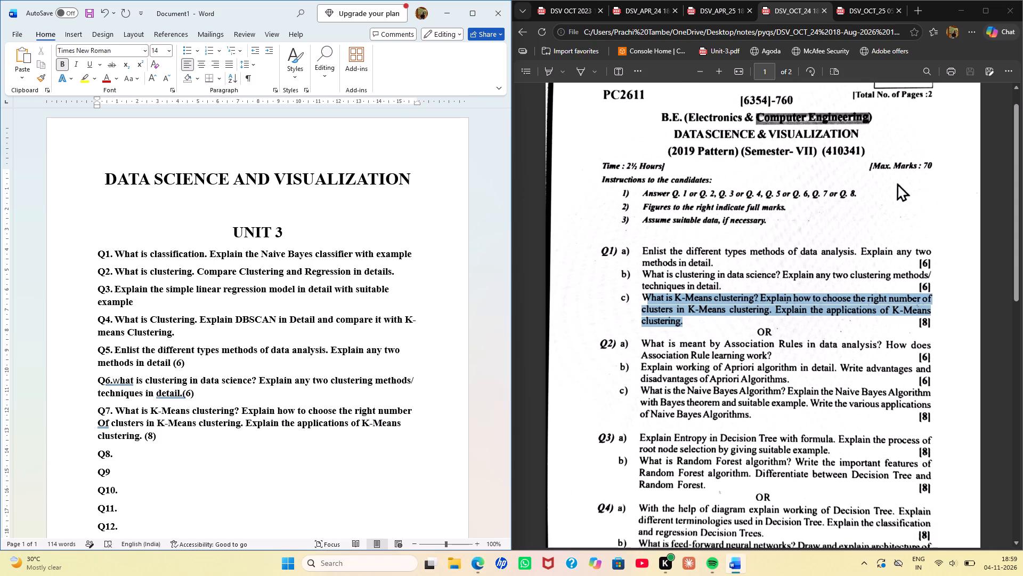
scroll(712, 298, down, 2)
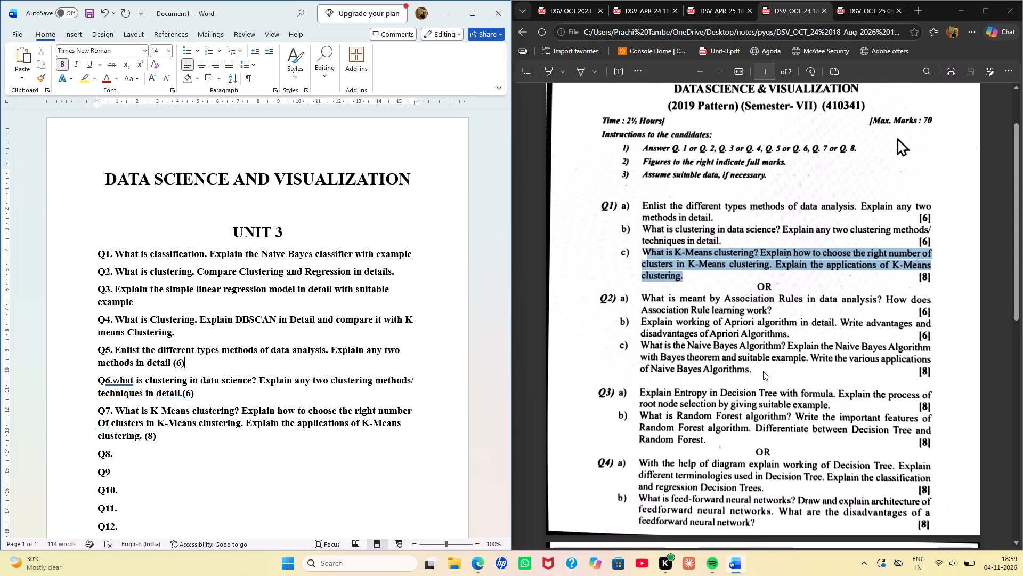
drag(749, 370, 639, 341)
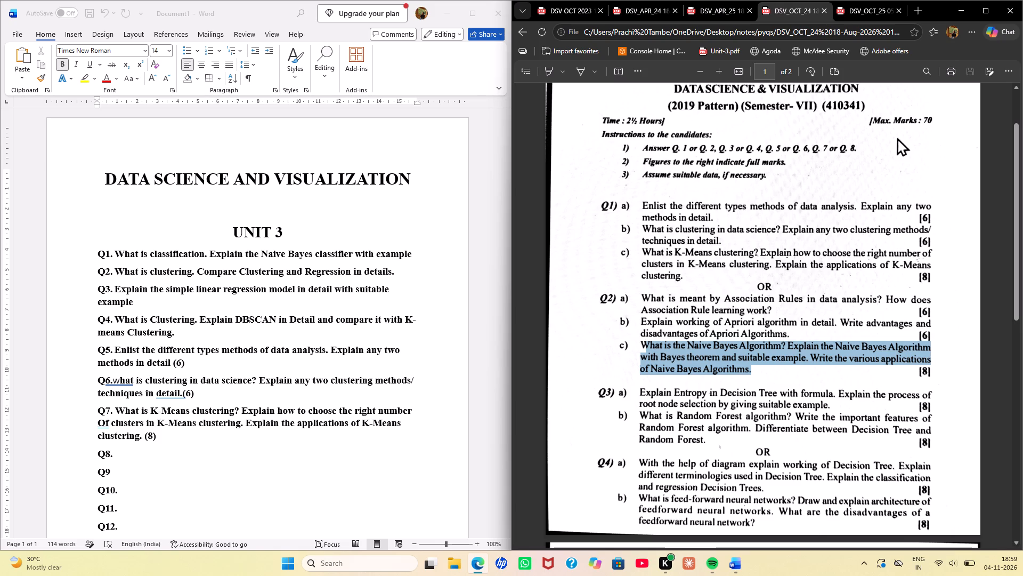
drag(639, 341, 637, 342)
key(ctrl+c)
click(120, 454)
click(117, 453)
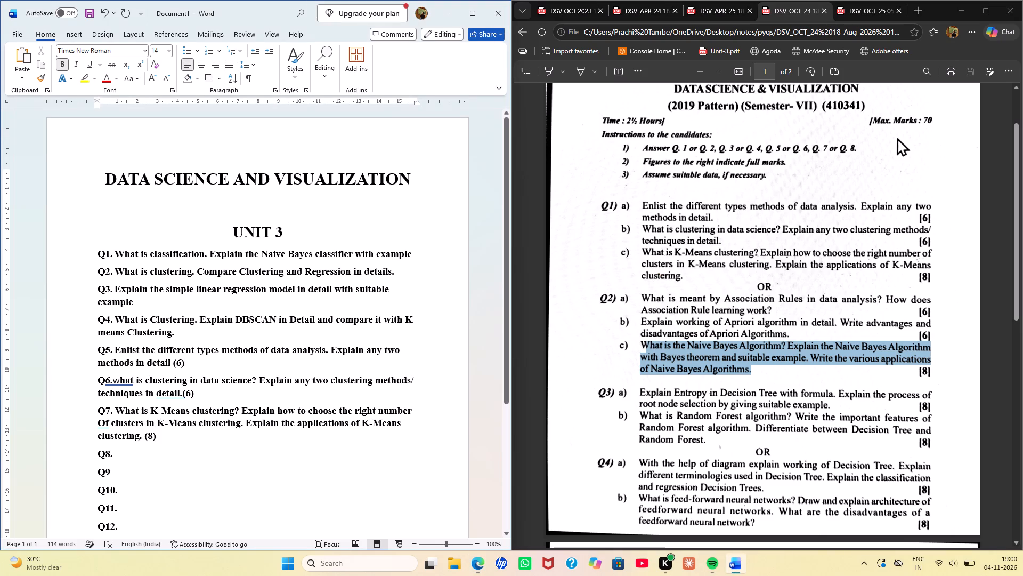
key(space)
text(W)
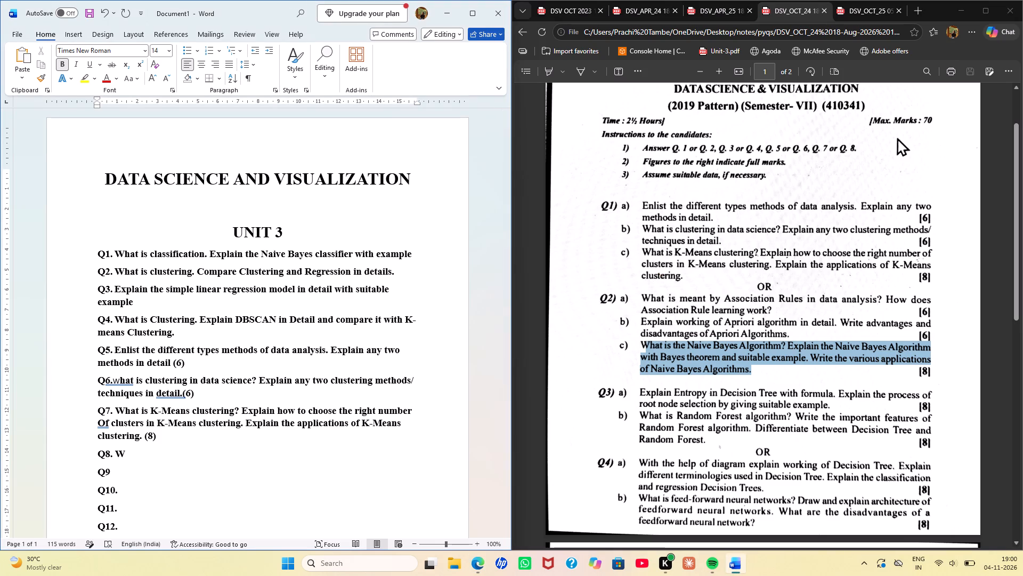
key(ctrl+v)
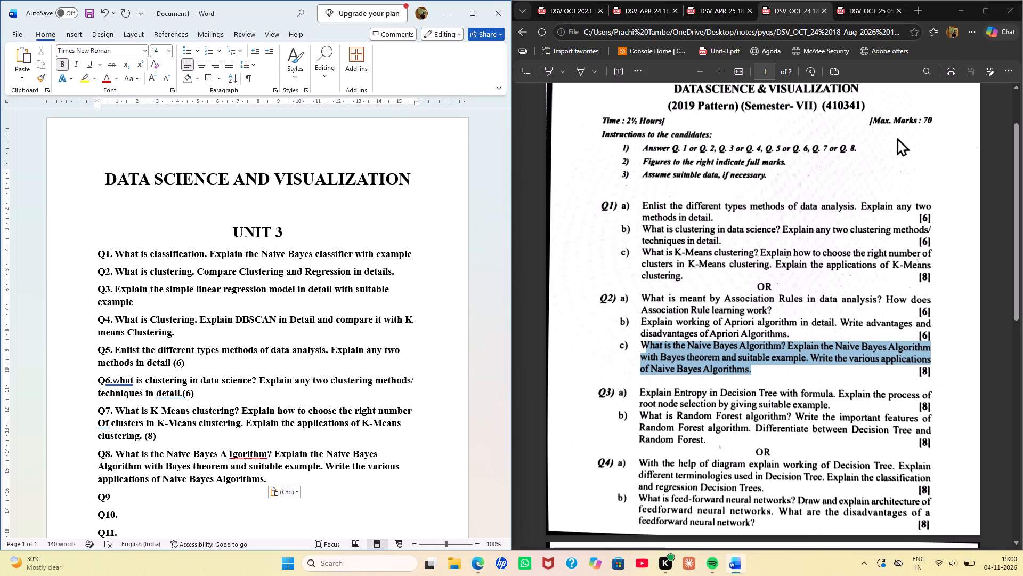
Add the marks (8) at the end of Q8, on the Naive Bayes Algorithm.
click(271, 478)
key(space)
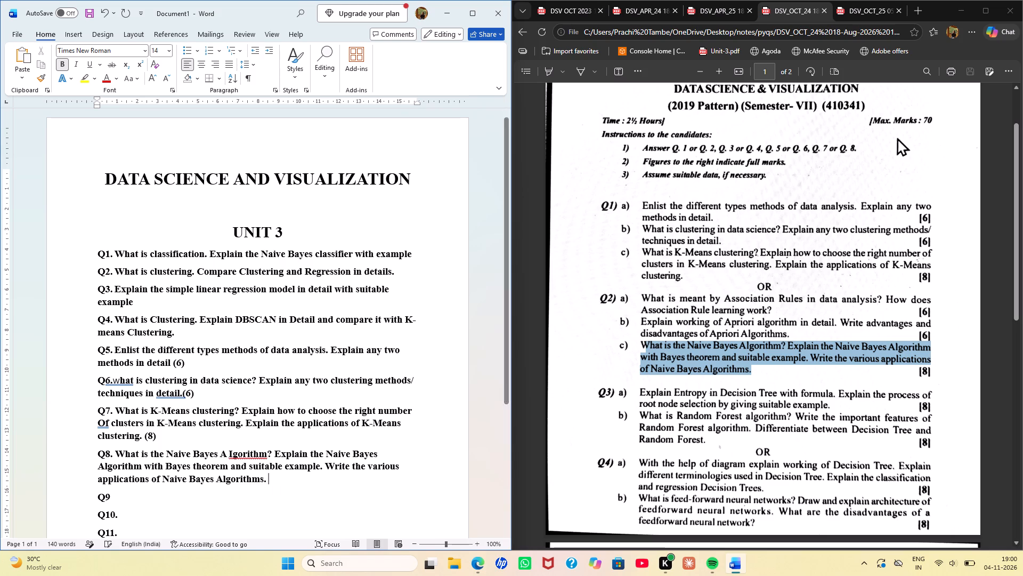
text((8))
key(Return)
key(BackSpace)
Copy the October 2024 paper's Q2 b), on the Apriori algorithm, beside Q9, adding the period after Q9 and the missing initial E of "Explain".
drag(795, 334, 789, 334)
drag(789, 334, 701, 325)
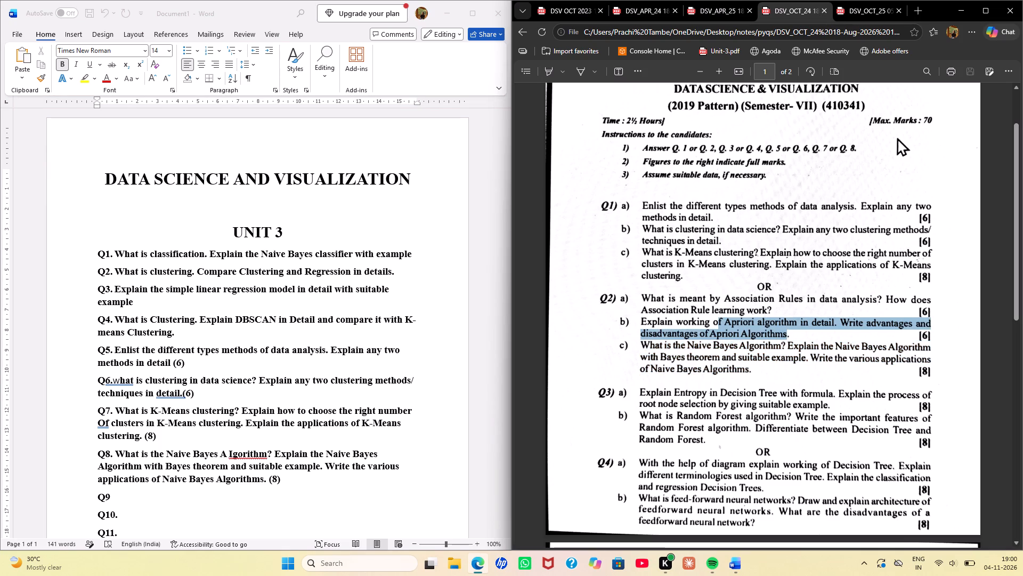
drag(701, 325, 639, 321)
key(ctrl+c)
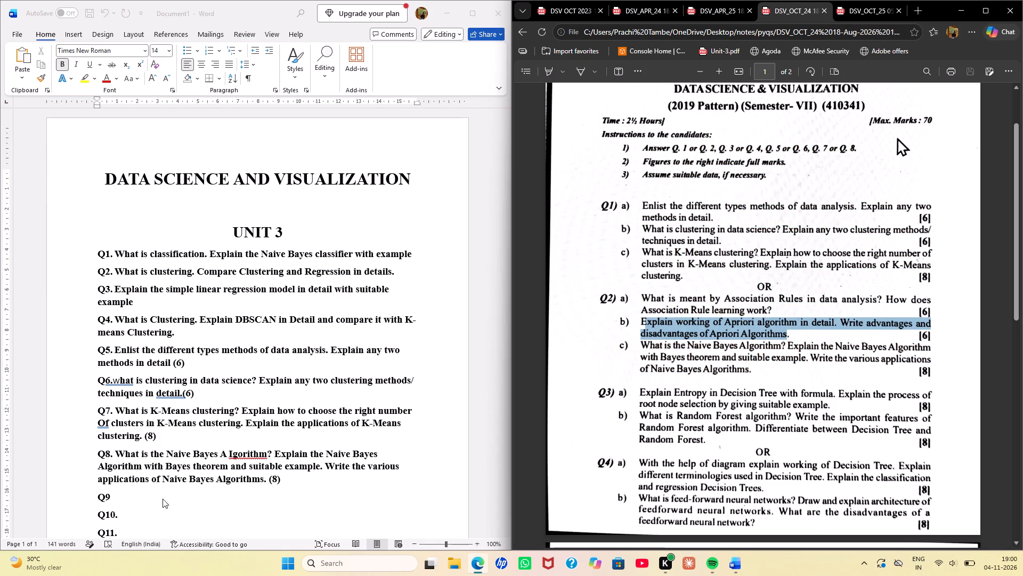
click(120, 497)
click(117, 495)
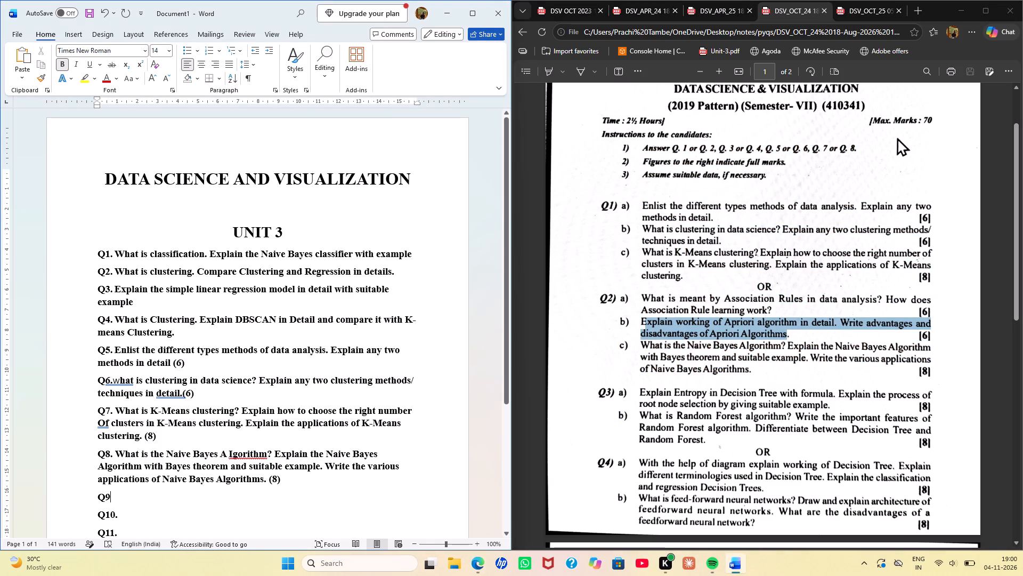
key(comma)
key(BackSpace)
key(period)
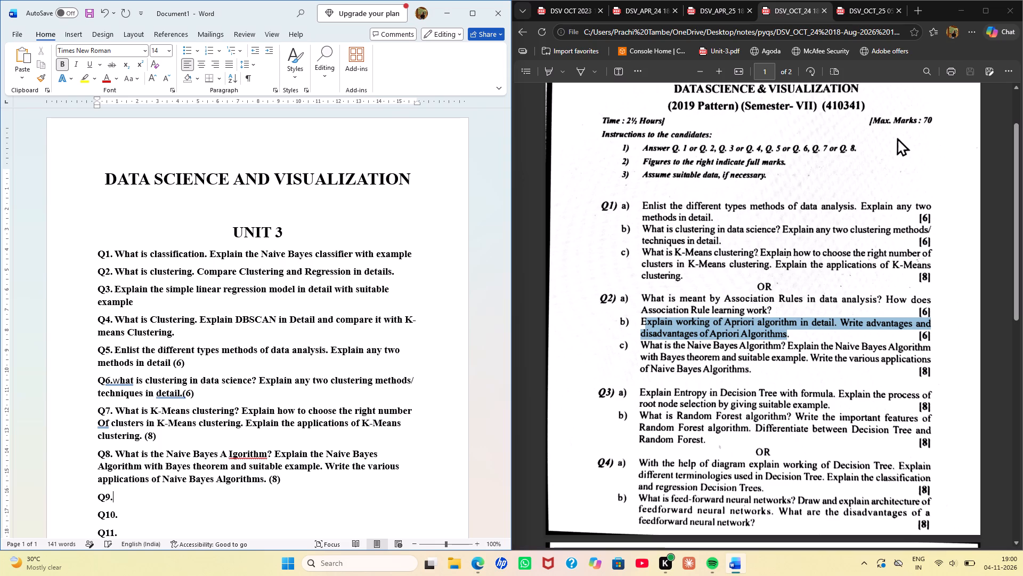
key(e)
key(ctrl+v)
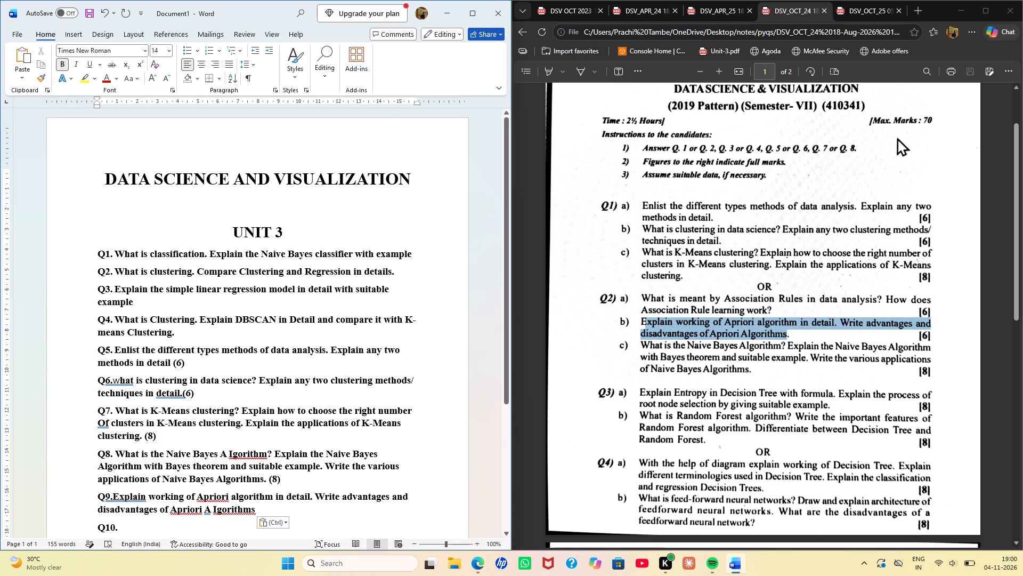
Correct the misread last word of Q9 to "Algorithms", removing the stray space and accepting the spelling suggestion.
click(214, 510)
key(BackSpace)
click(238, 516)
right_click(238, 515)
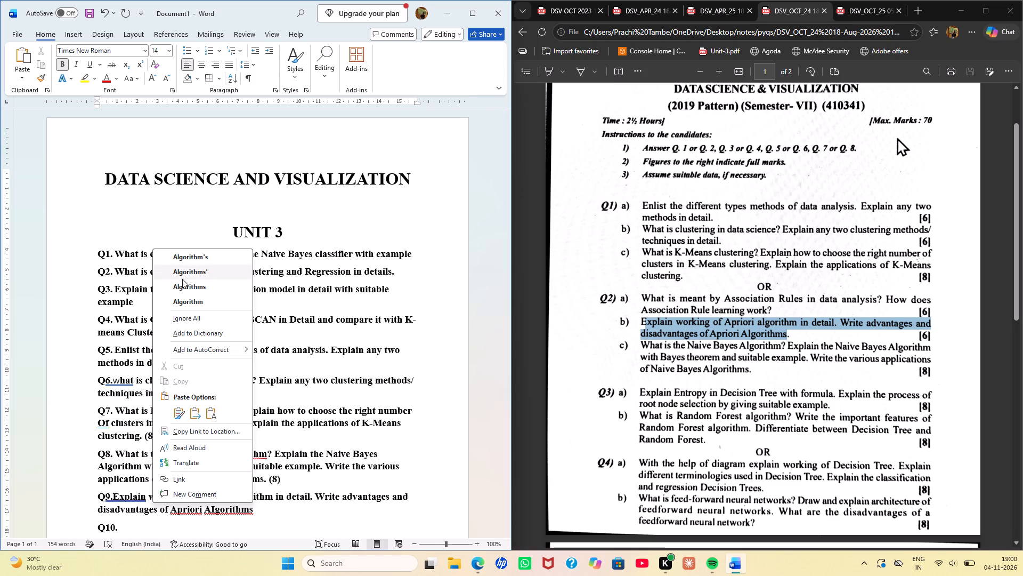
click(182, 284)
Copy the October 2024 paper's Q2 a), on Association Rules in data analysis, beside Q10., adding the missing initial W of "What".
scroll(191, 533, down, 1)
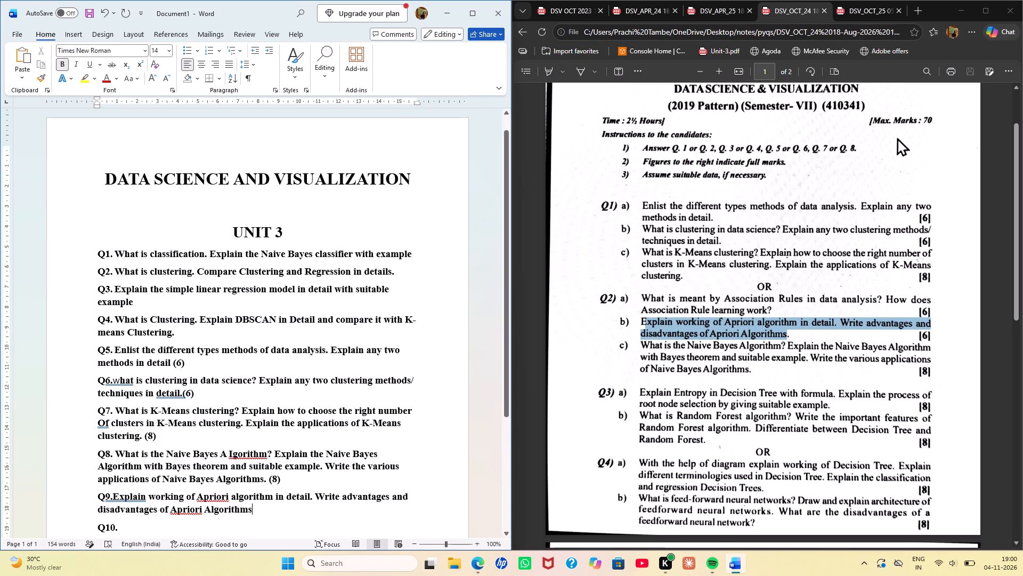
scroll(191, 533, down, 1)
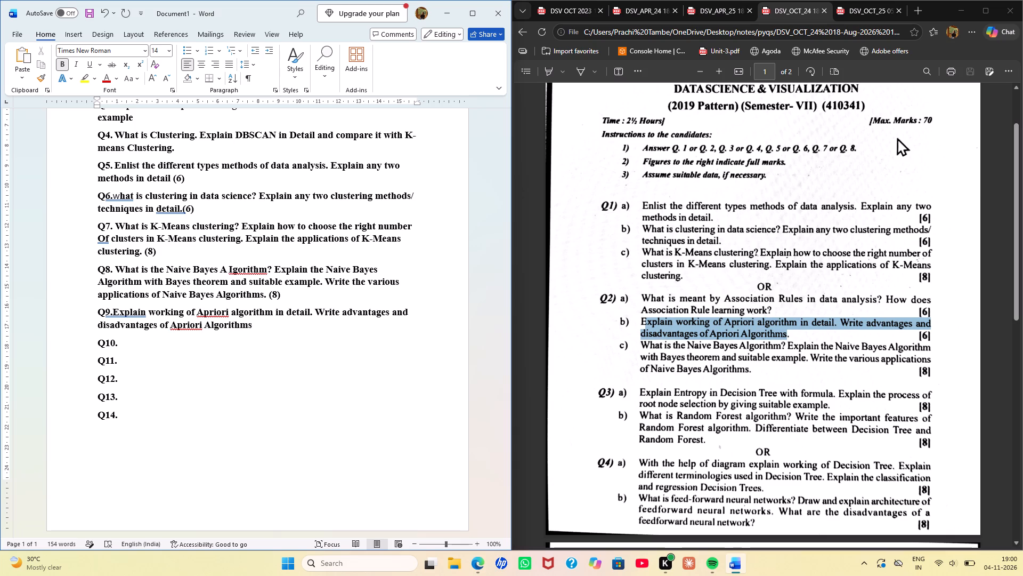
drag(780, 308, 774, 306)
drag(774, 306, 737, 305)
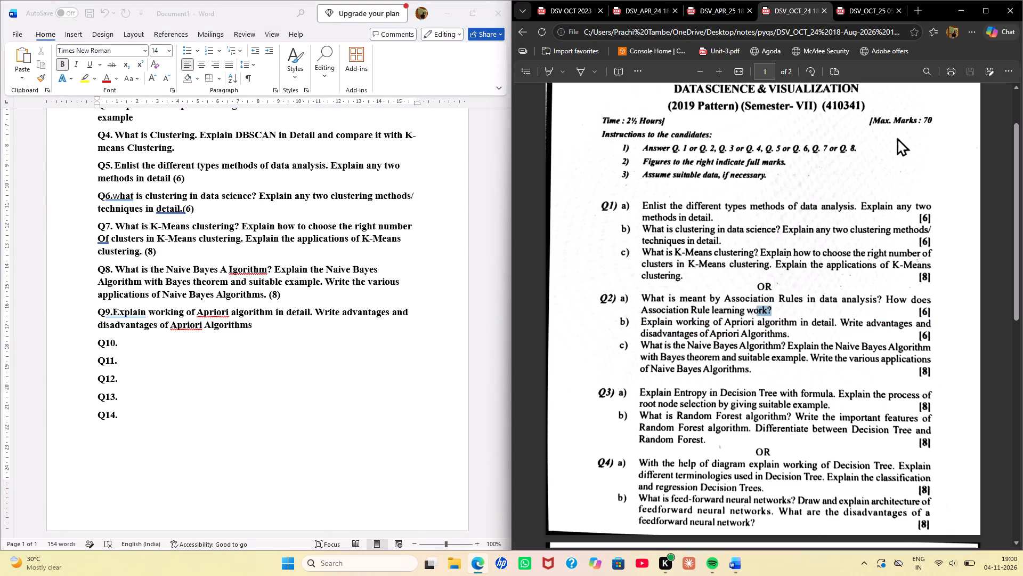
drag(737, 305, 642, 297)
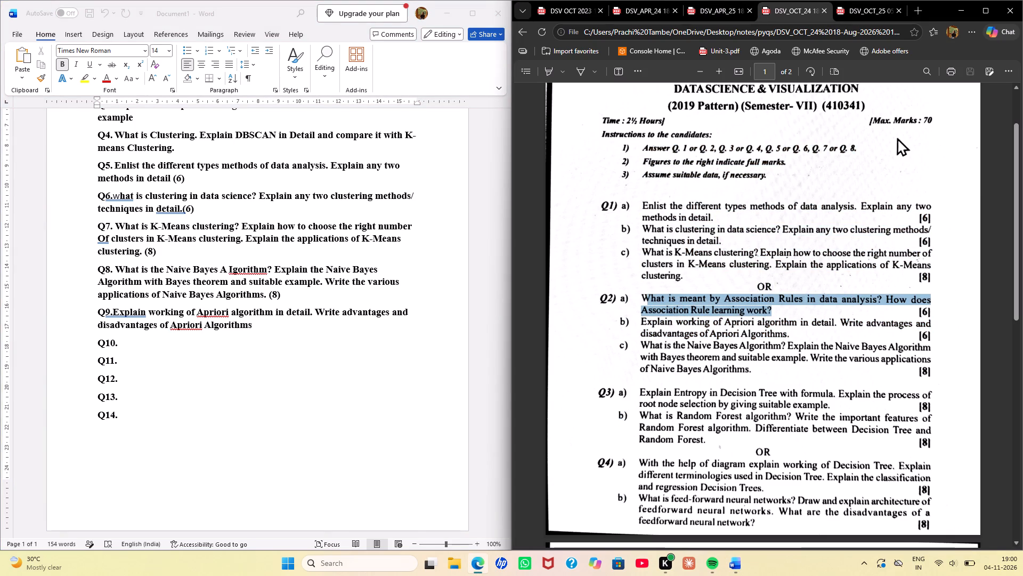
key(ctrl+c)
click(126, 346)
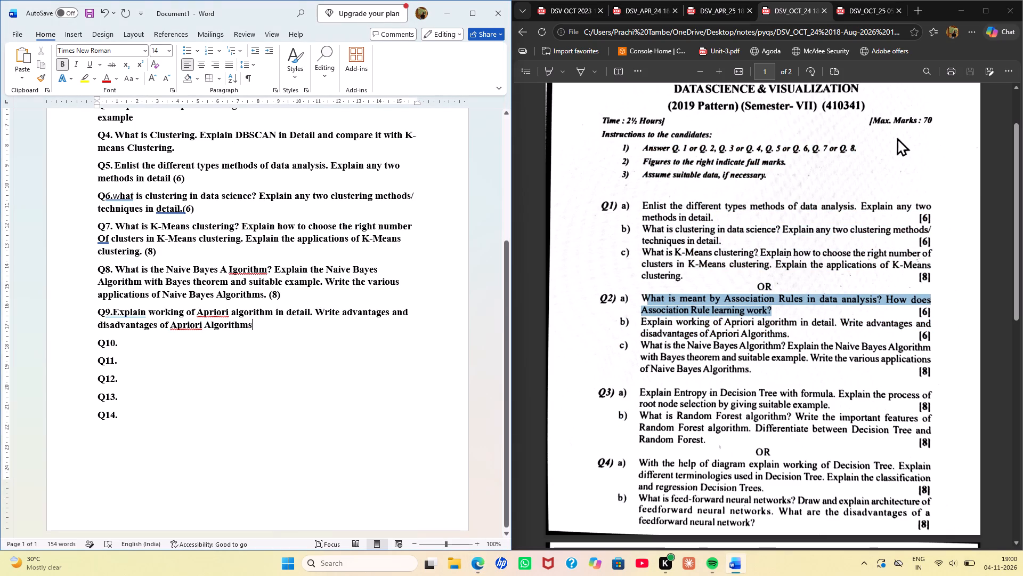
click(125, 342)
key(w)
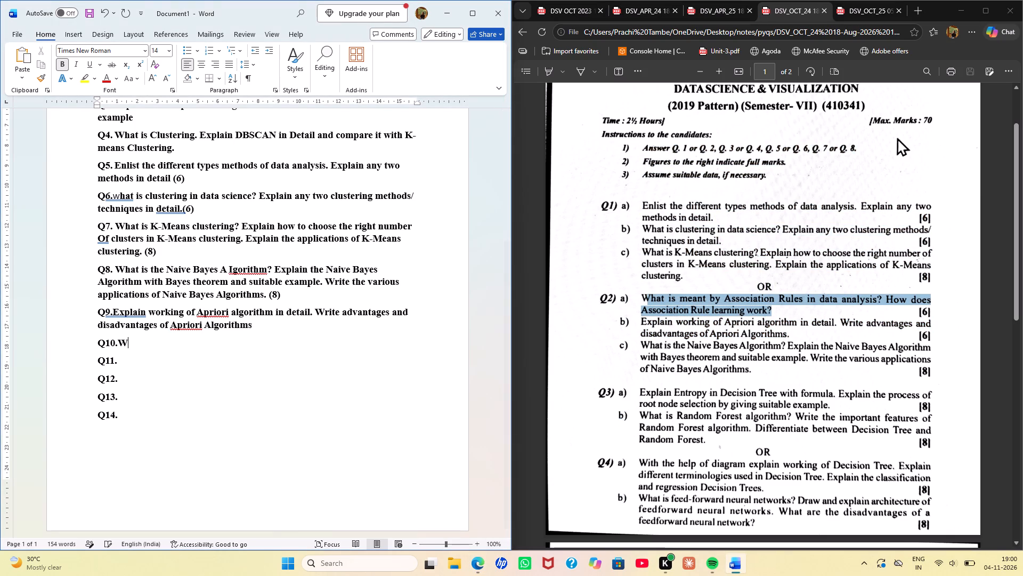
key(ctrl+v)
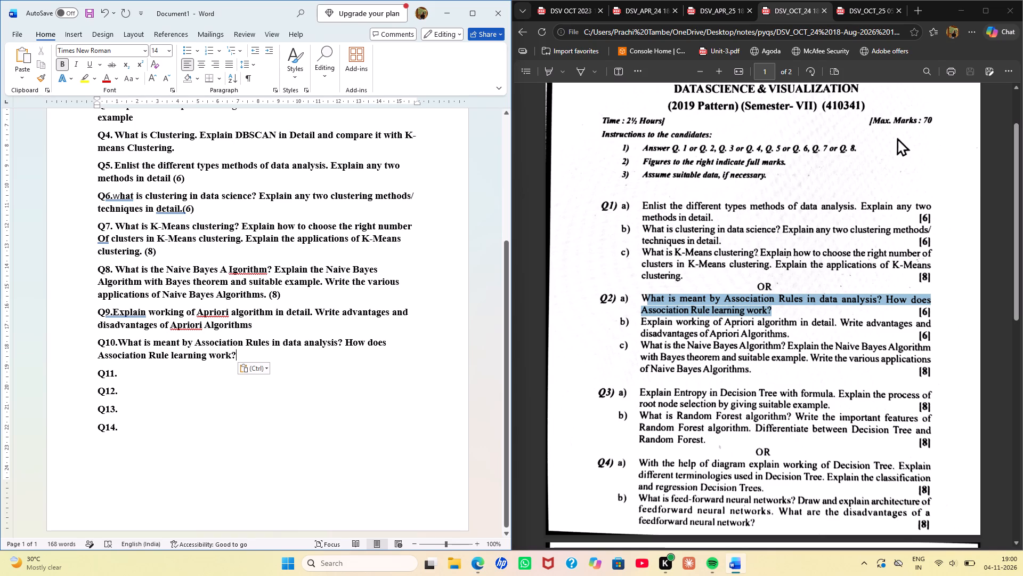
Add the marks (6) at the end of Q10 and at the end of Q9.
click(249, 352)
key(space)
text((6))
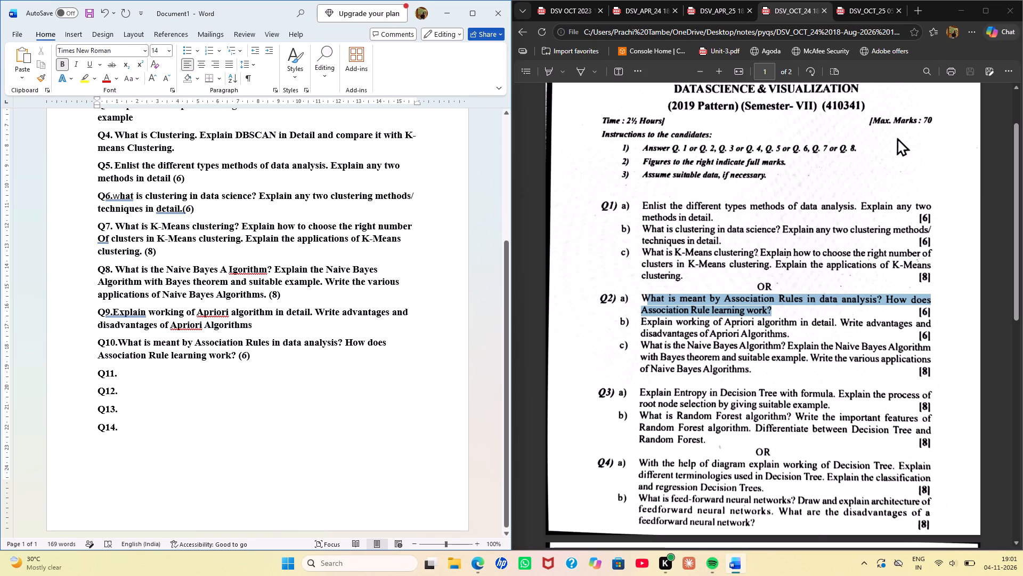
click(266, 322)
key(space)
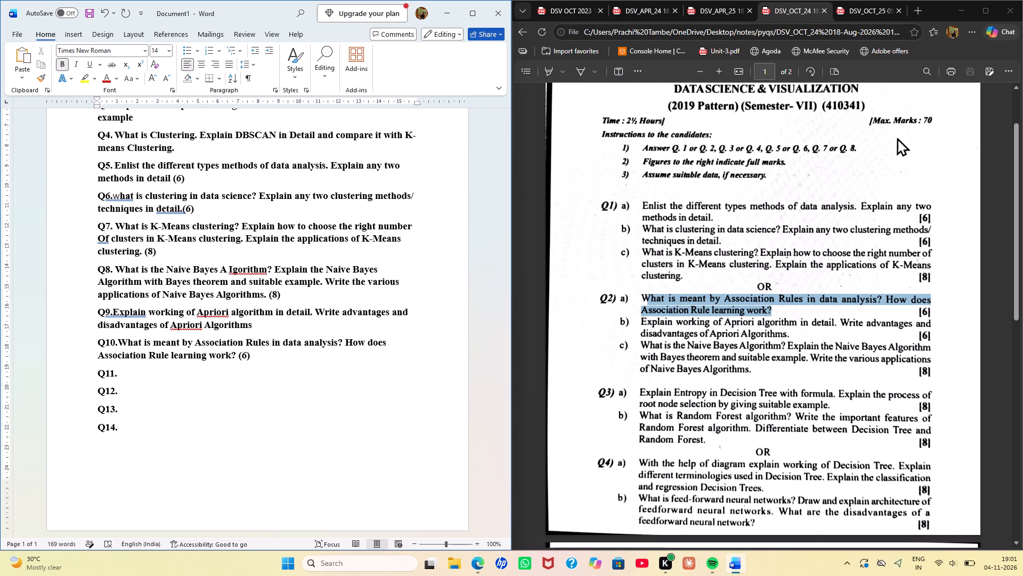
text((6))
Look through the October 2023, 2024 and 2025 and April 2025 papers against the existing list for questions still missing.
scroll(725, 367, down, 1)
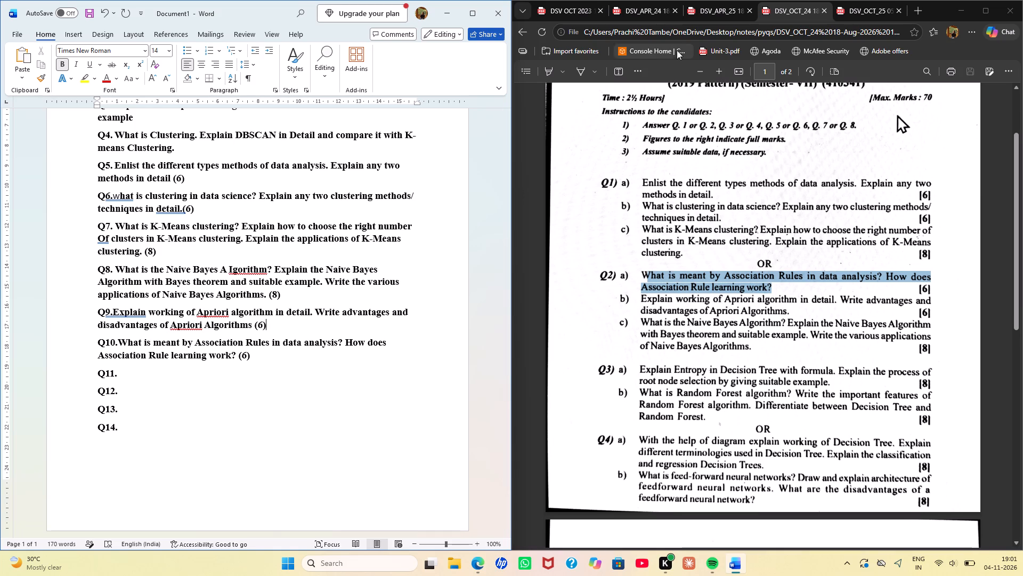
click(567, 9)
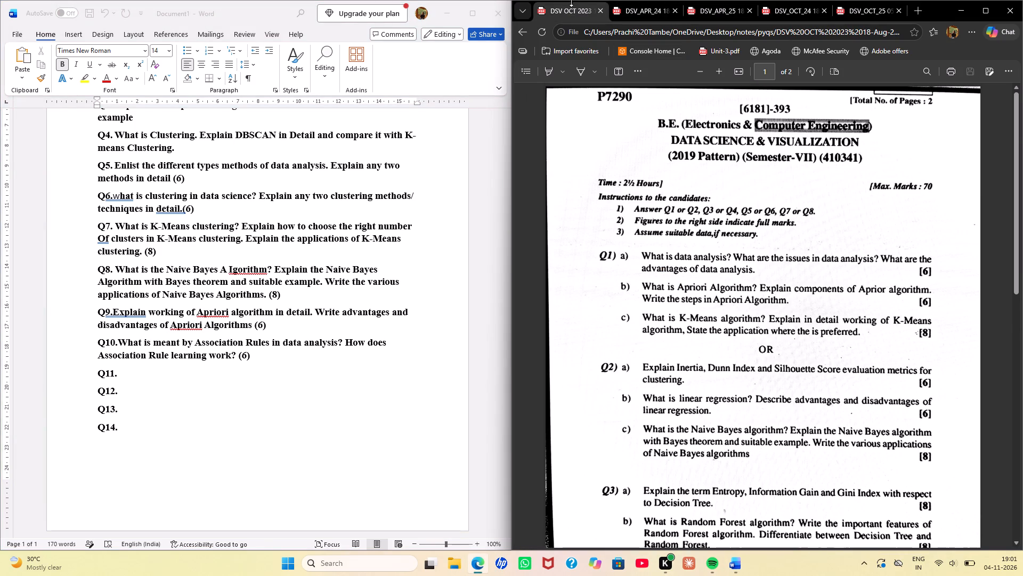
click(568, 9)
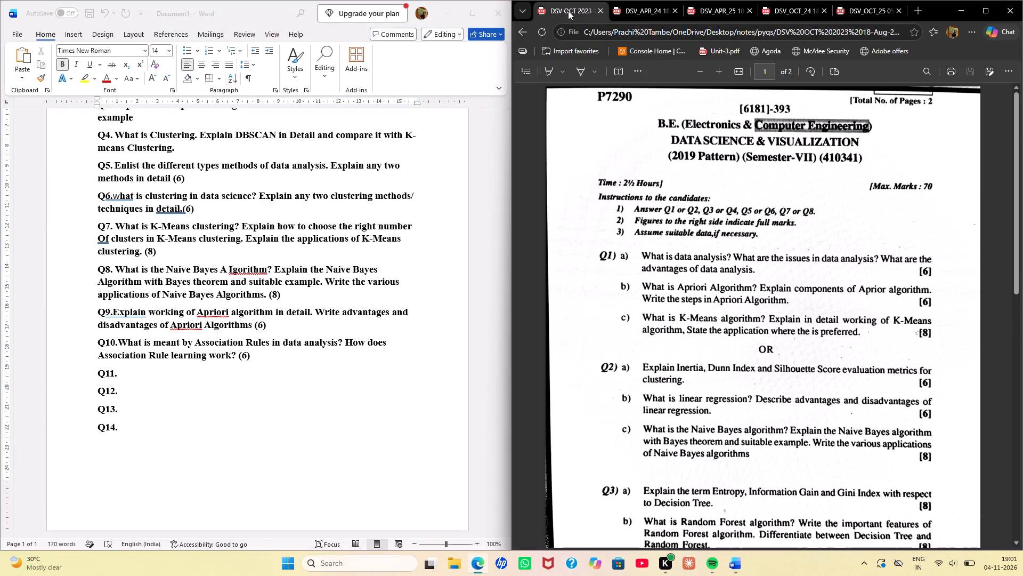
click(568, 10)
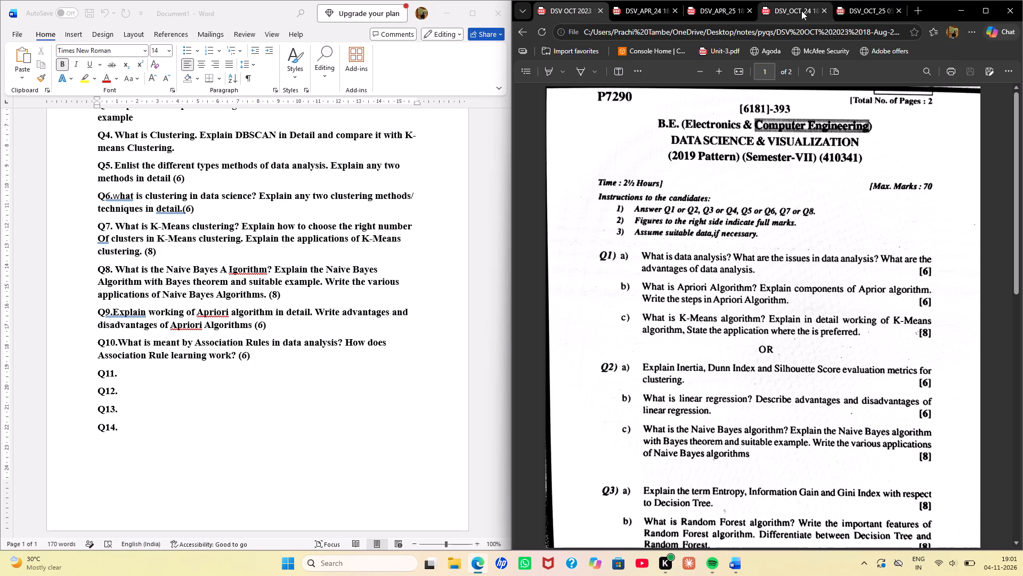
click(863, 7)
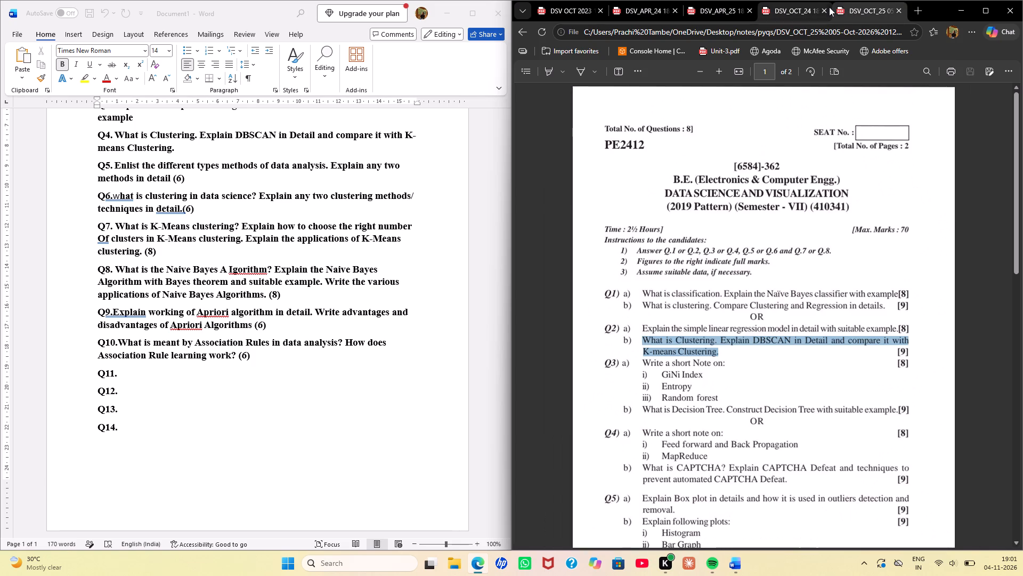
click(779, 11)
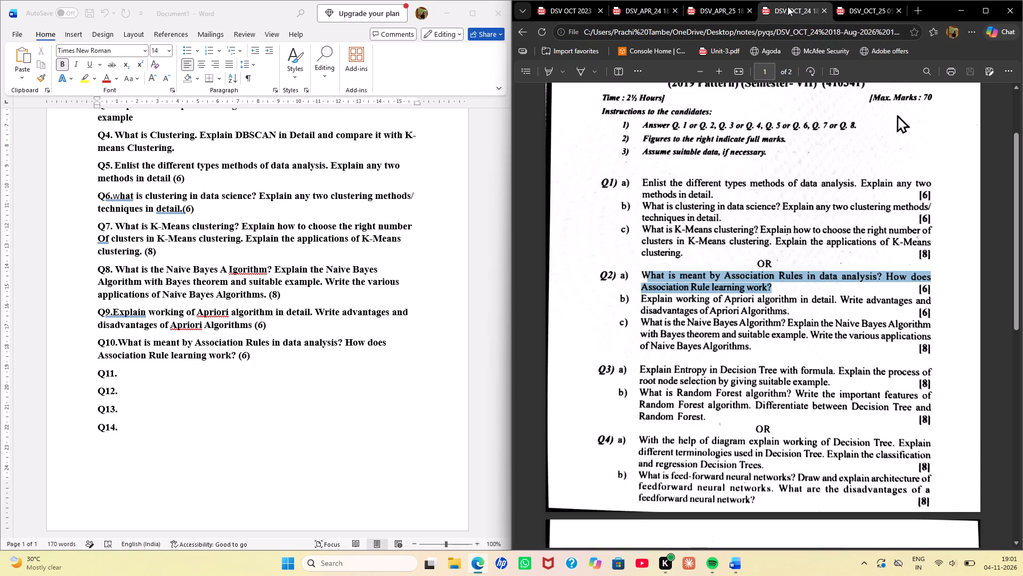
click(726, 12)
scroll(803, 312, down, 1)
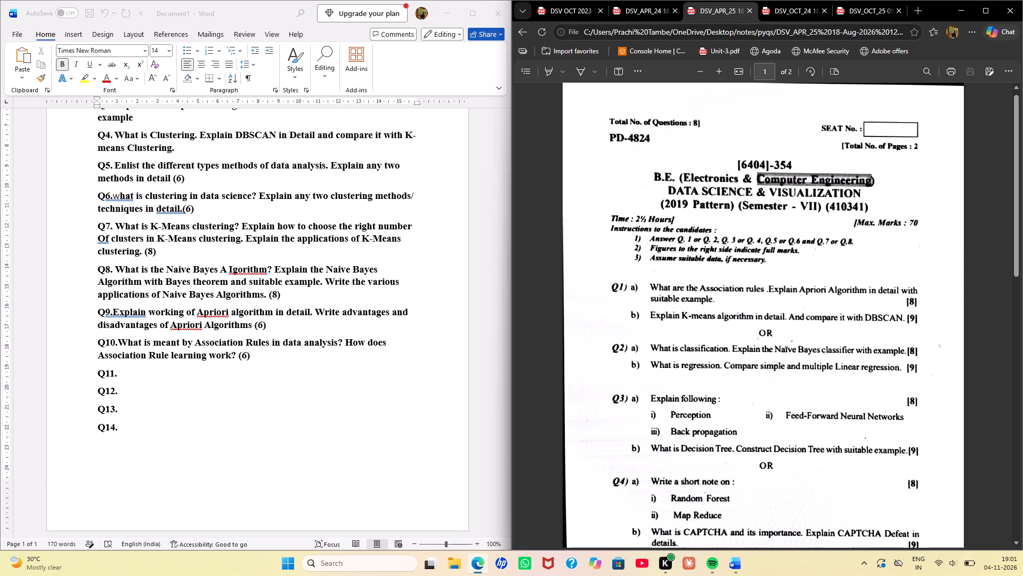
scroll(366, 277, up, 1)
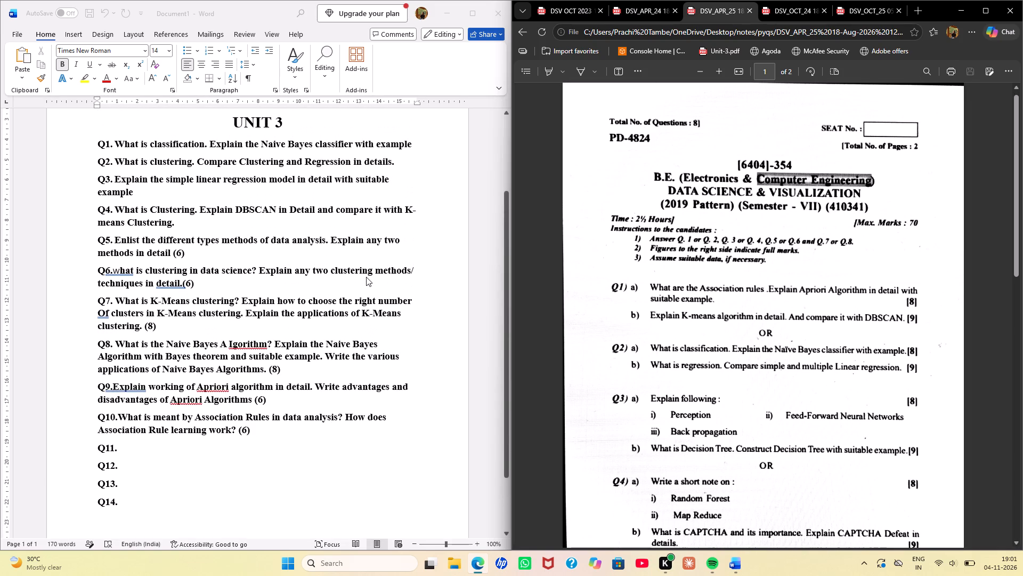
scroll(366, 277, up, 2)
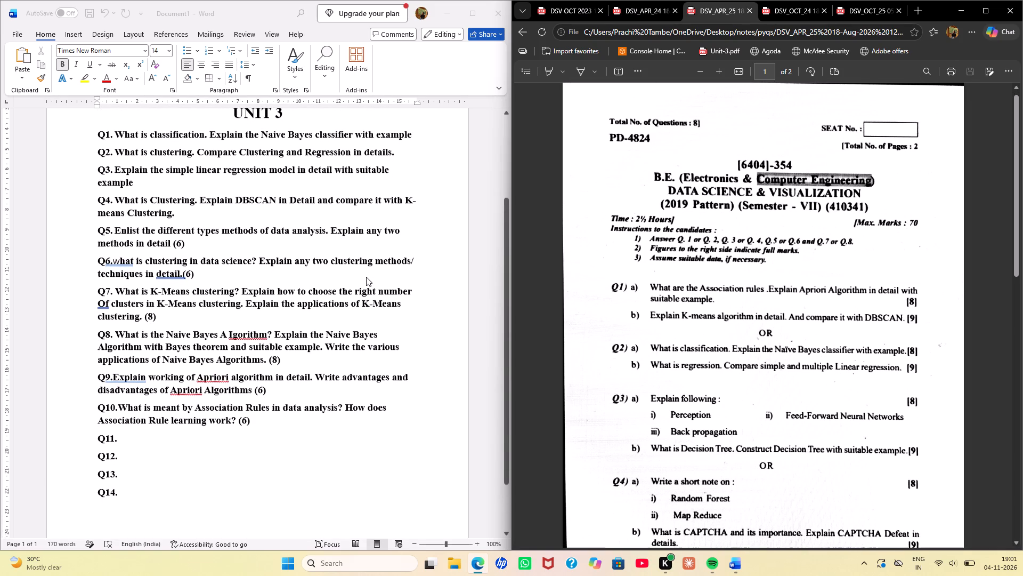
scroll(366, 277, up, 2)
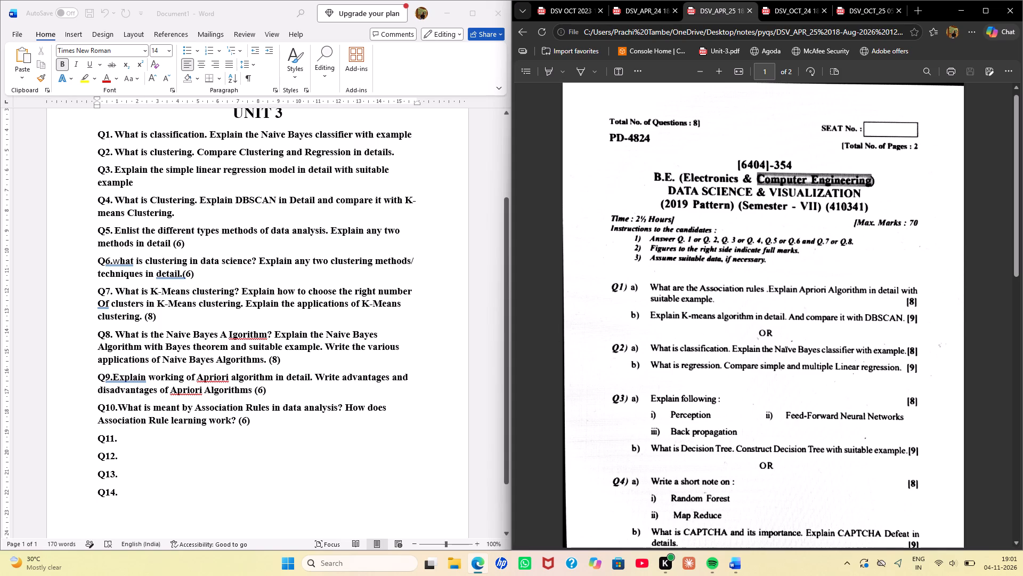
Copy the April 2025 paper's Q2 b), on regression and simple versus multiple Linear regression, beside Q11., adding the missing initial W of "What".
drag(900, 367, 648, 363)
key(ctrl+c)
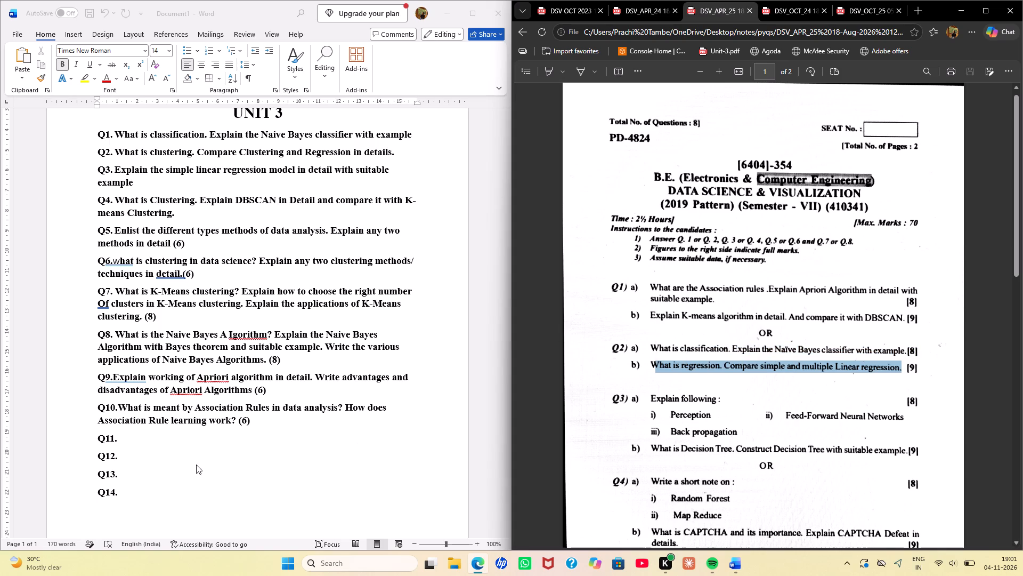
click(126, 439)
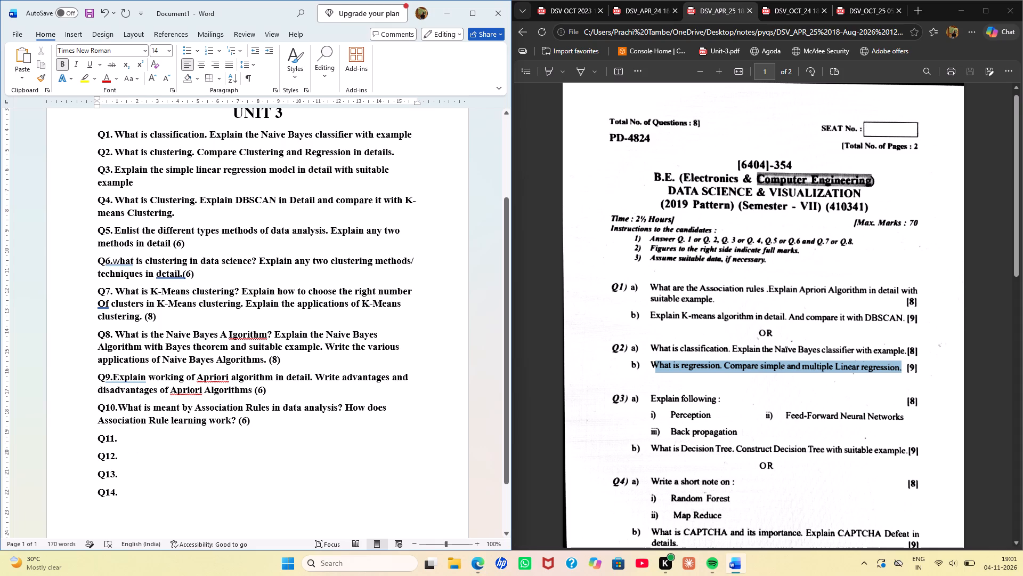
click(123, 437)
key(space)
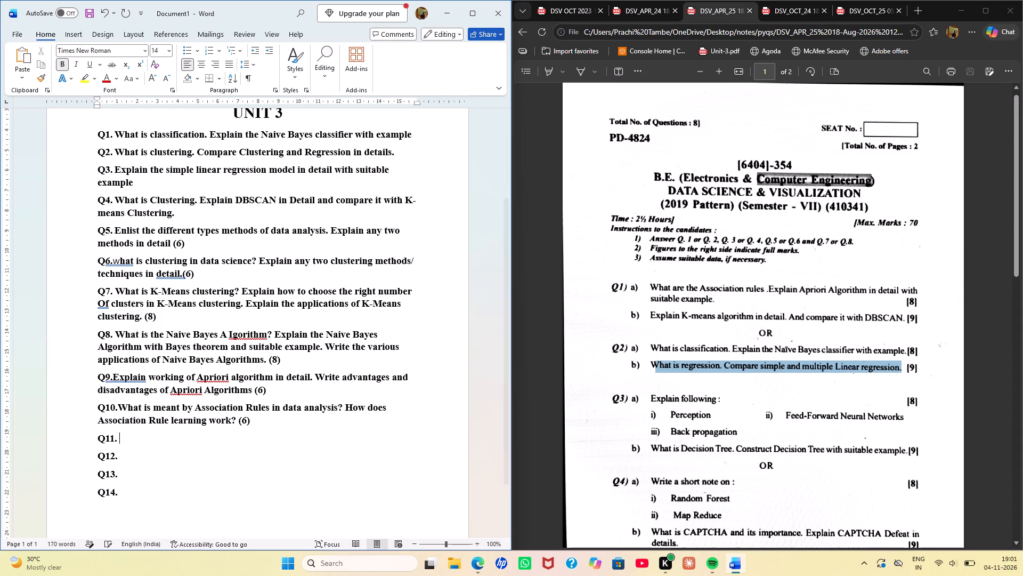
key(ctrl+v)
click(116, 437)
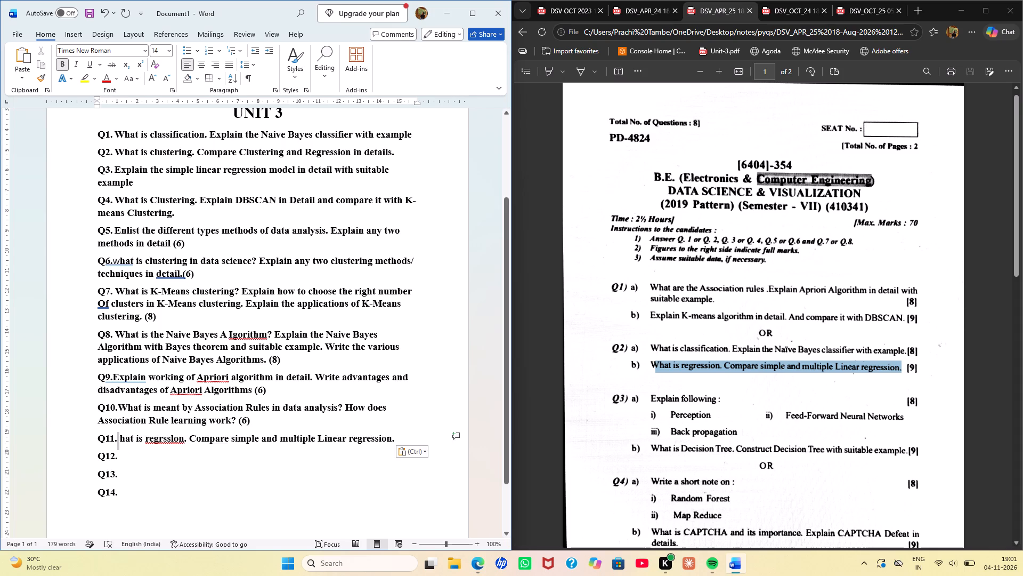
click(120, 438)
key(w)
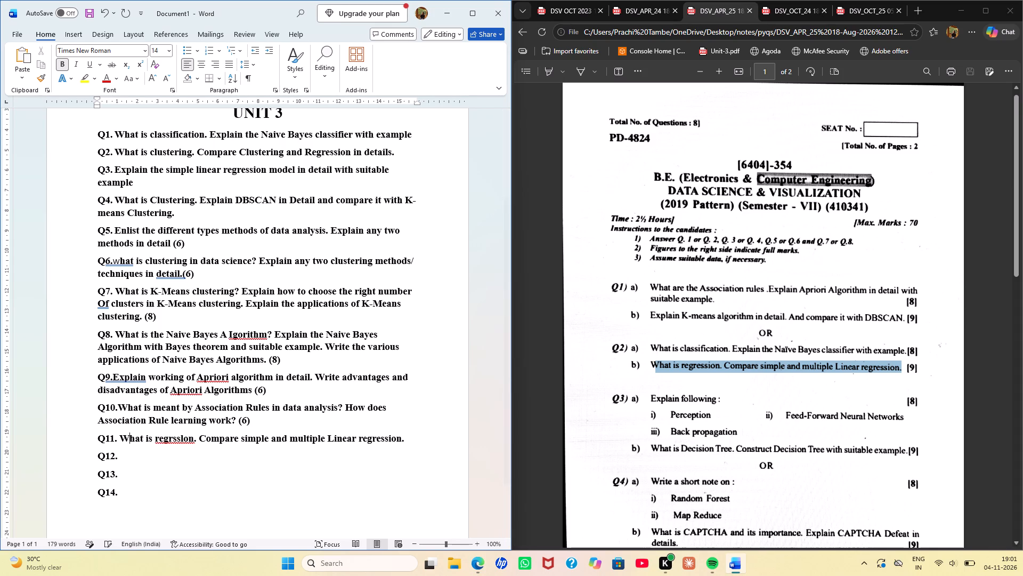
Correct the misread word in Q11 to "regression" using the spelling suggestion.
click(180, 444)
right_click(180, 444)
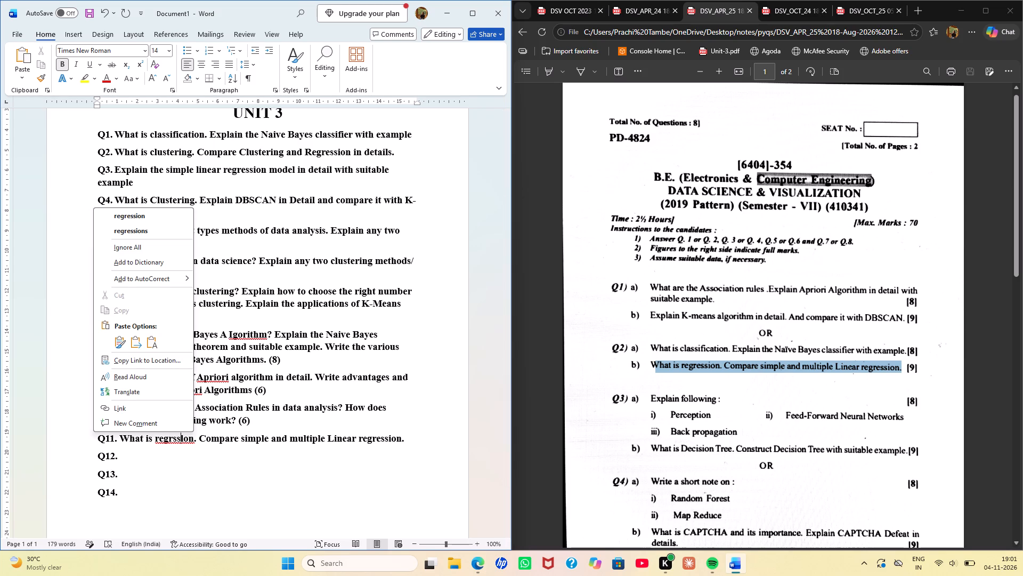
click(148, 214)
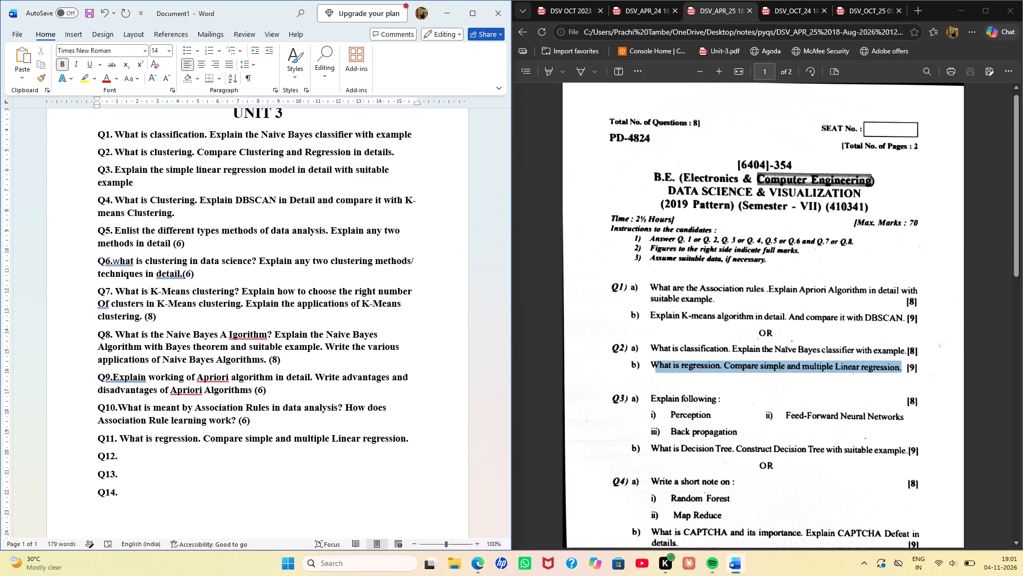
Copy the April 2025 paper's Q2 a), on classification and the Naive Bayes classifier, beside Q12., adding the missing initial W of "What".
drag(903, 352, 670, 335)
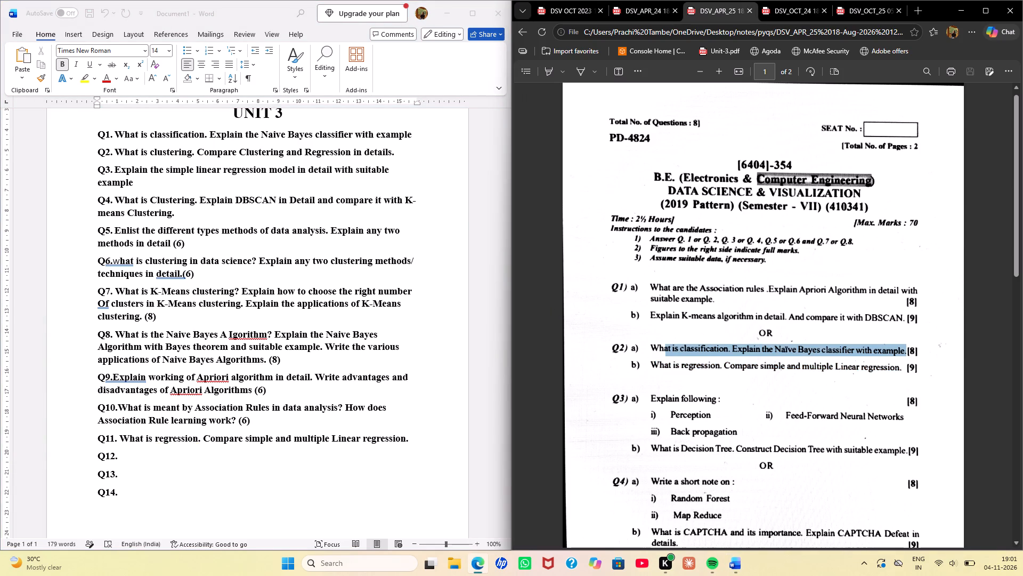
drag(670, 335, 653, 339)
key(ctrl+c)
click(128, 453)
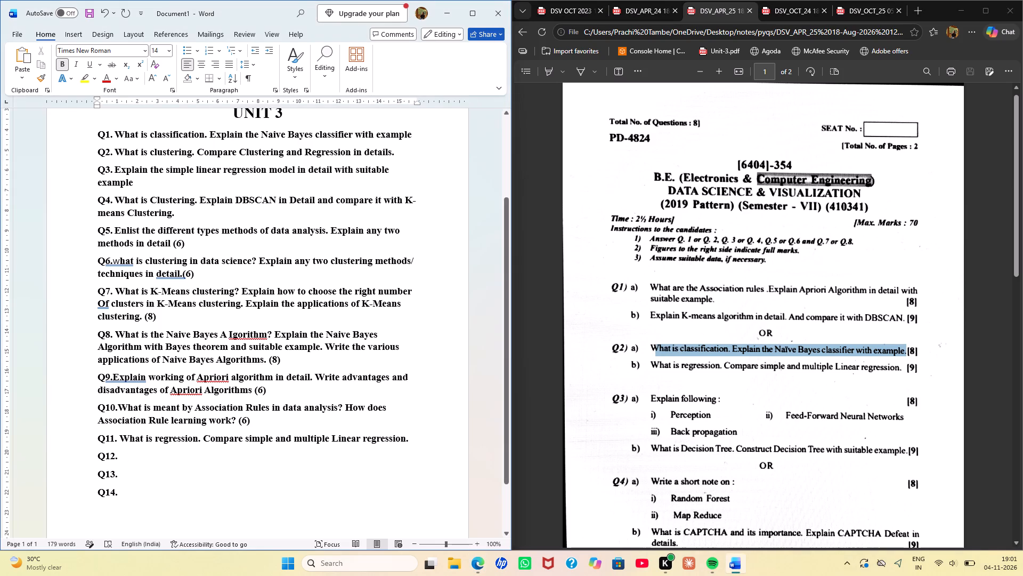
click(128, 453)
key(space)
key(ctrl+v)
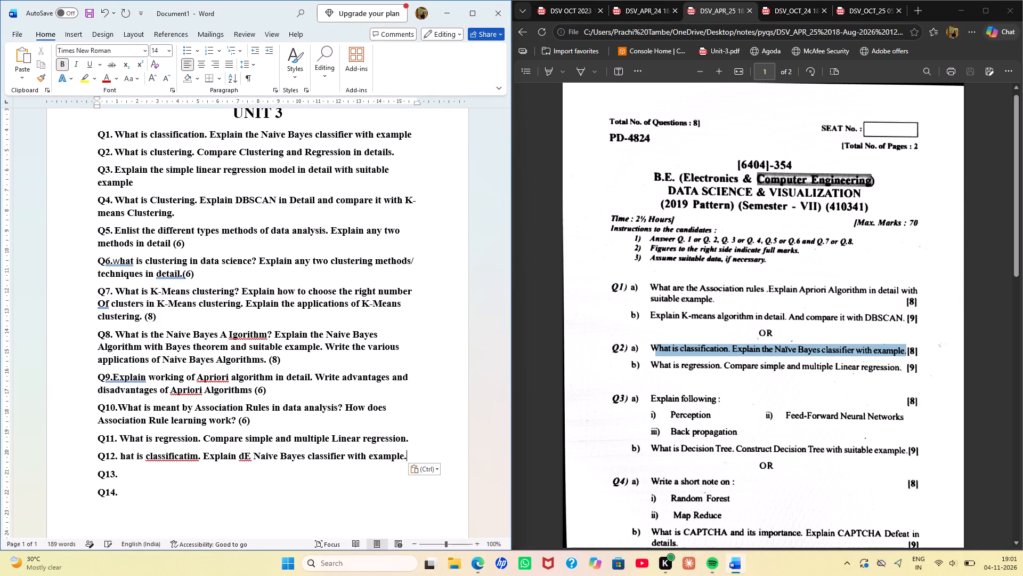
click(120, 457)
key(w)
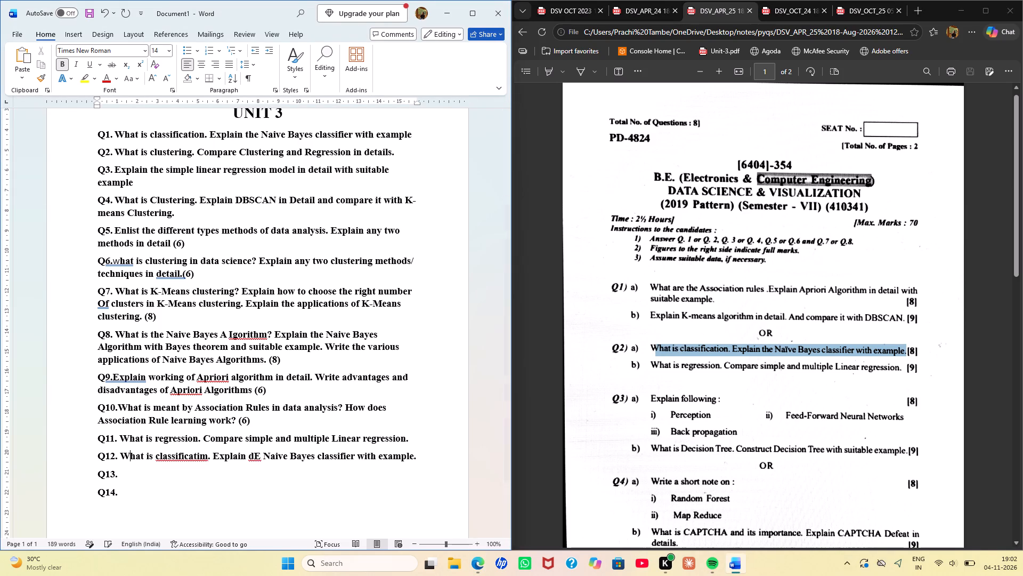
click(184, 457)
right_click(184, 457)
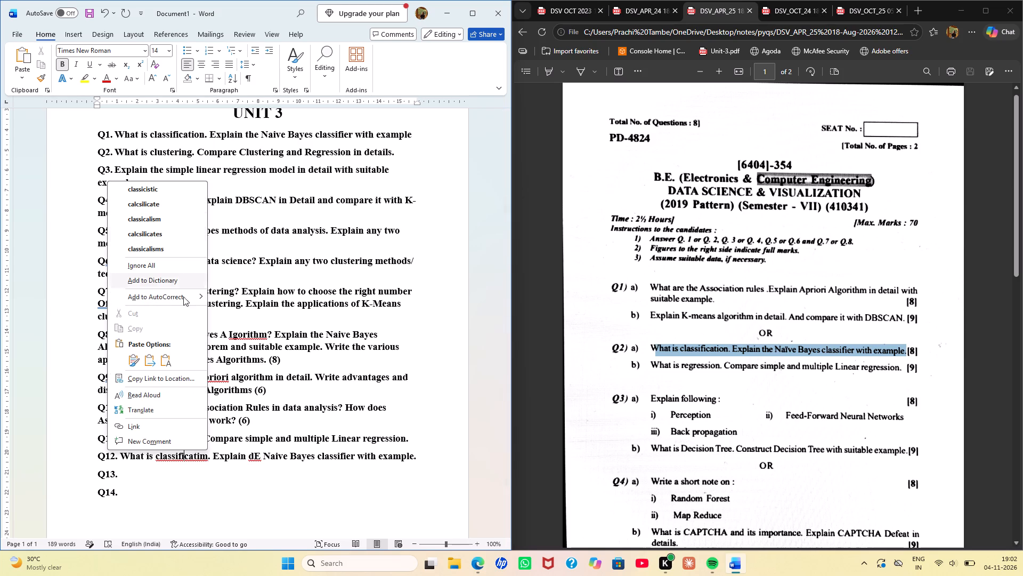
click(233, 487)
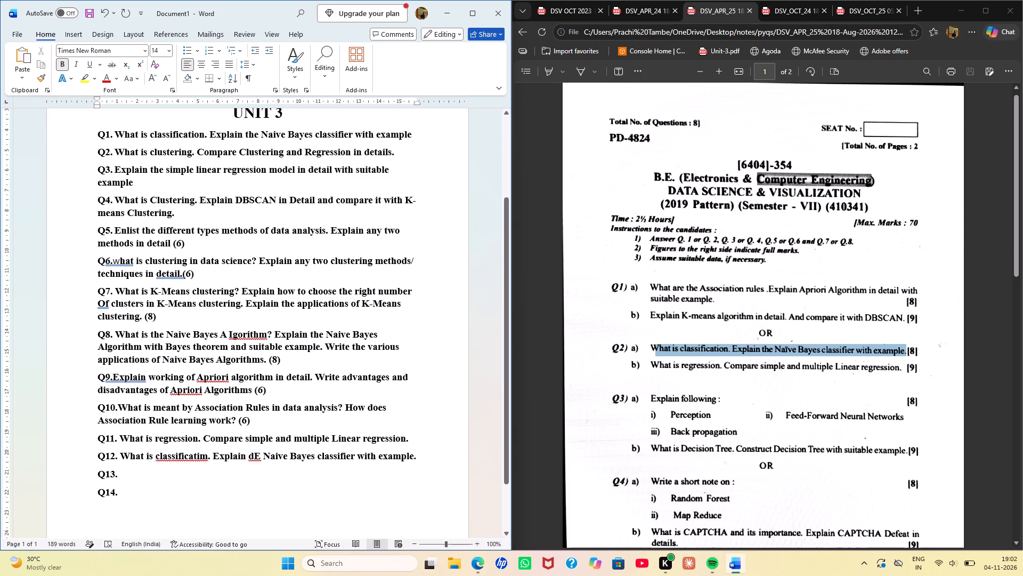
Replace the misread word before "Naive Bayes" in Q12 with "THE".
click(259, 455)
key(BackSpace)
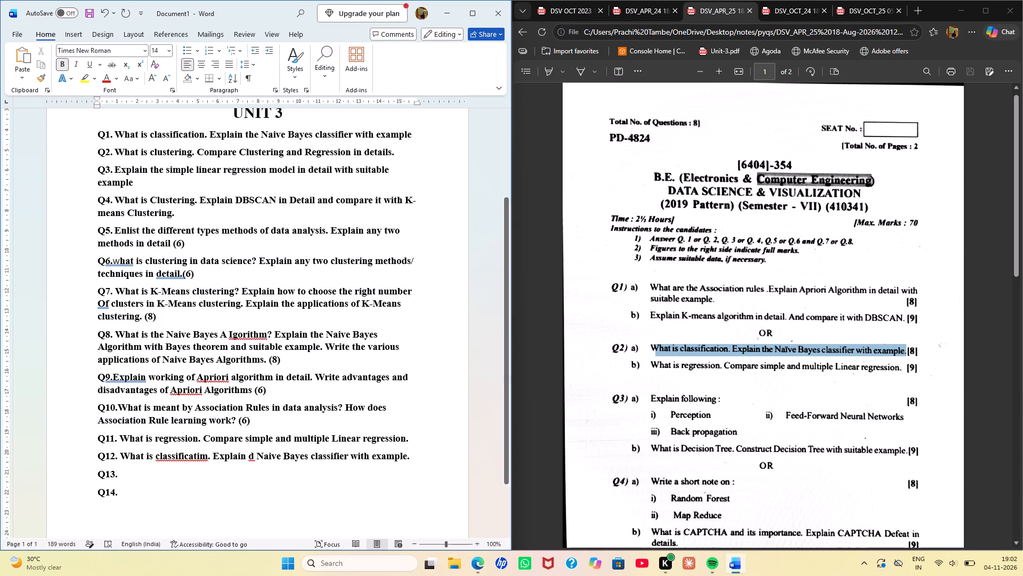
key(BackSpace)
text(THE)
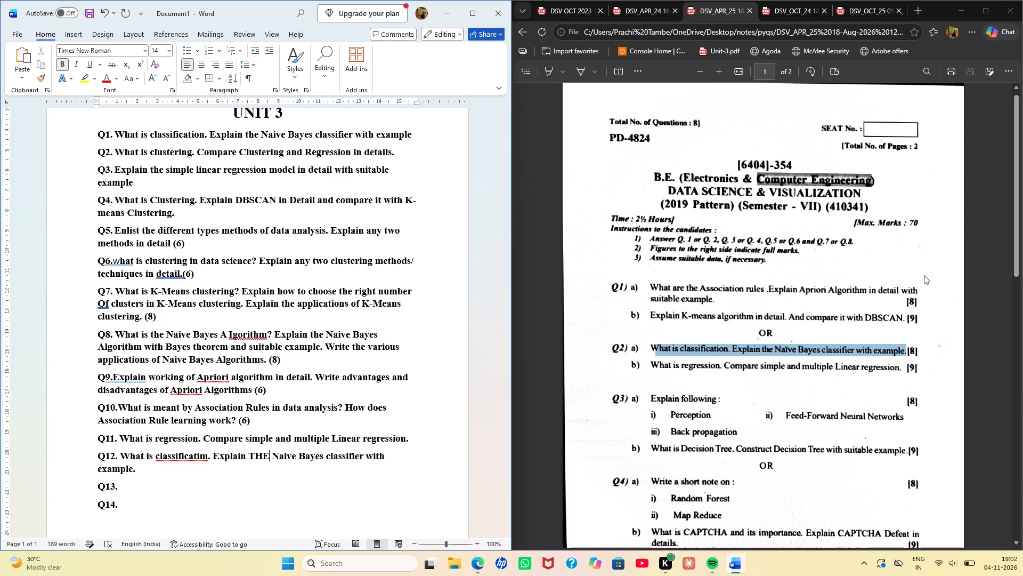
Copy the April 2025 paper's Q1 b), comparing the K-means algorithm with DBSCAN, beside Q13., adding the missing initial E of "Explain".
drag(905, 317, 705, 308)
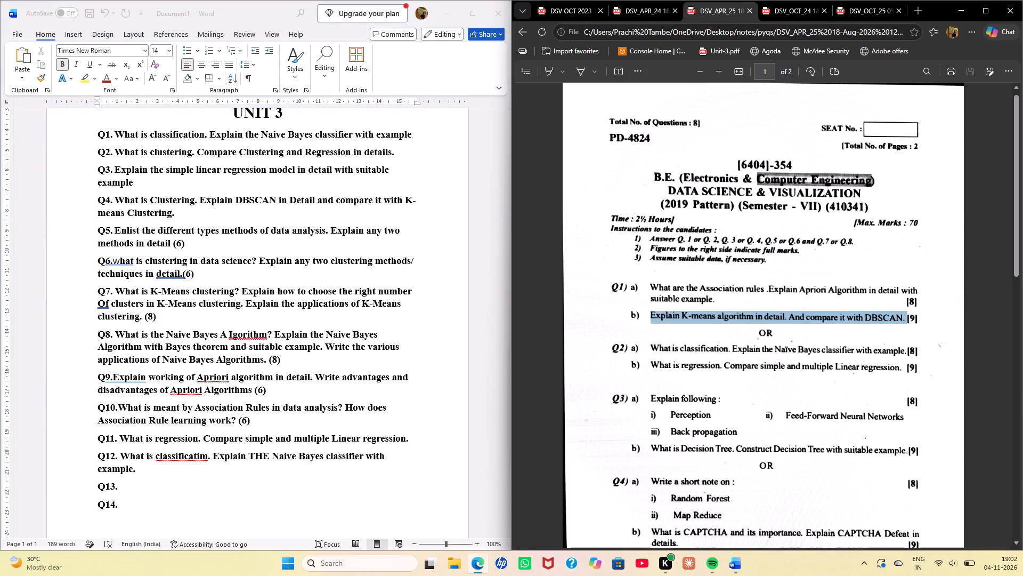
drag(705, 308, 652, 311)
drag(652, 311, 649, 314)
key(ctrl+c)
scroll(793, 303, down, 1)
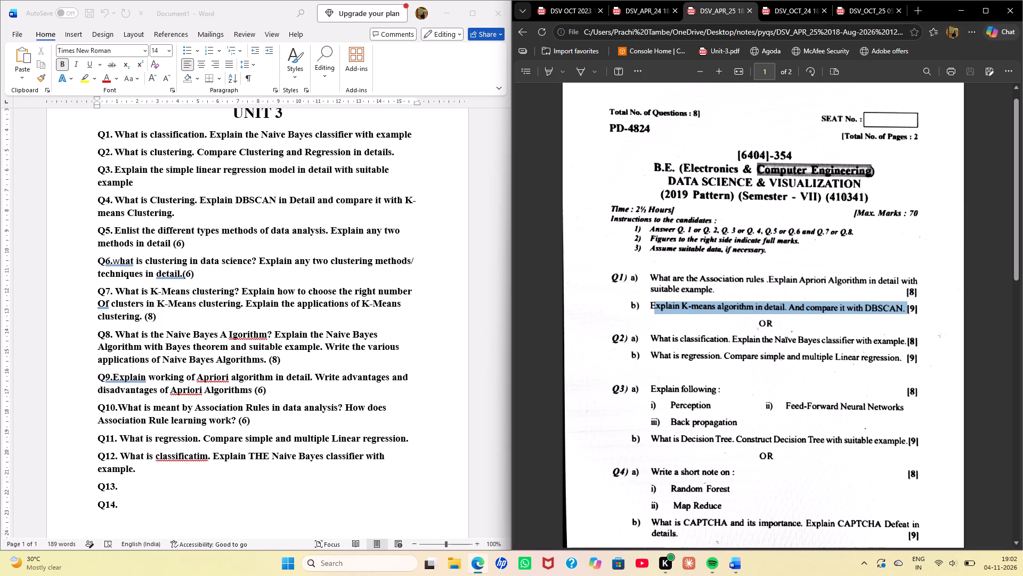
click(128, 487)
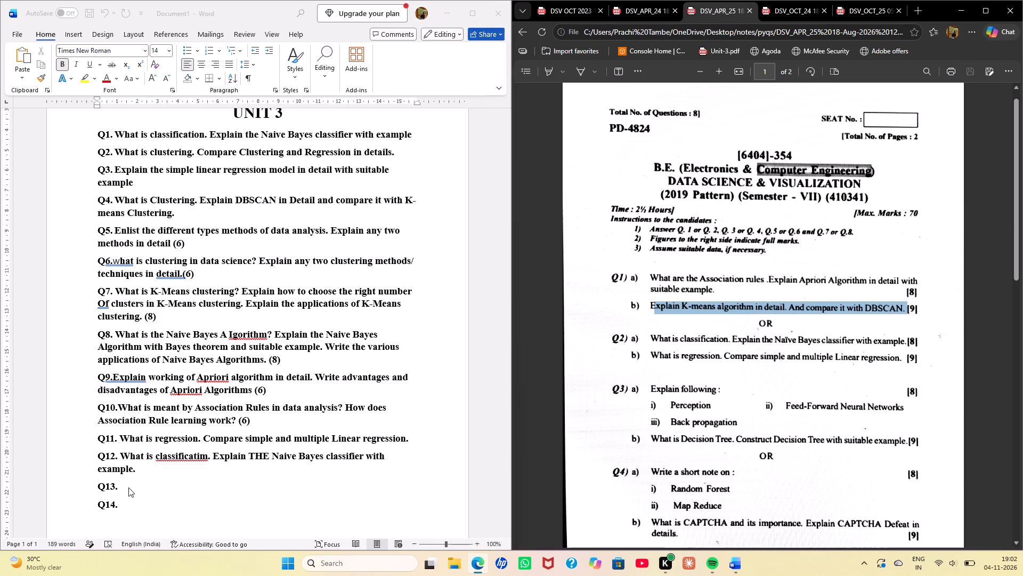
click(126, 487)
key(space)
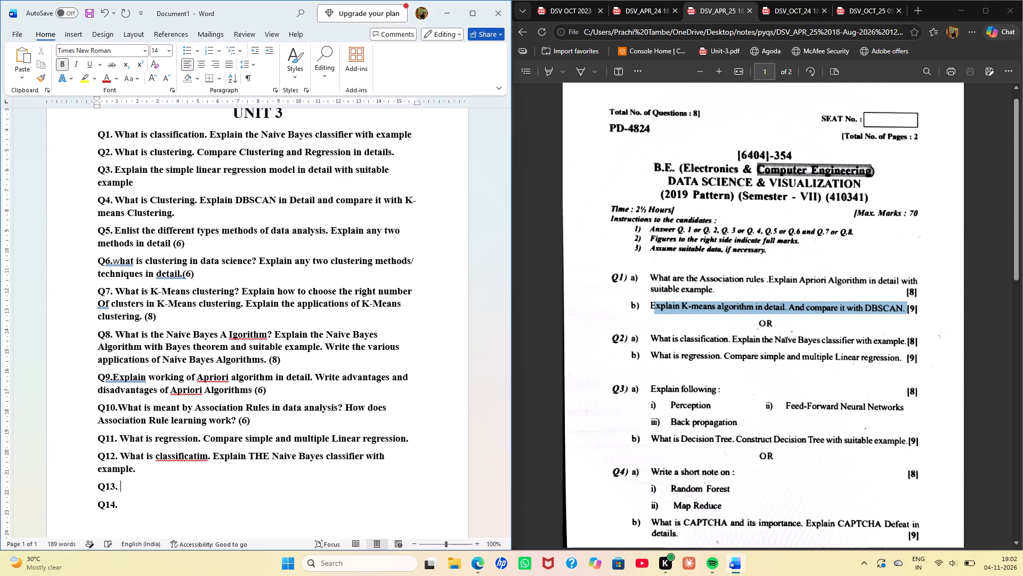
key(ctrl+v)
click(120, 487)
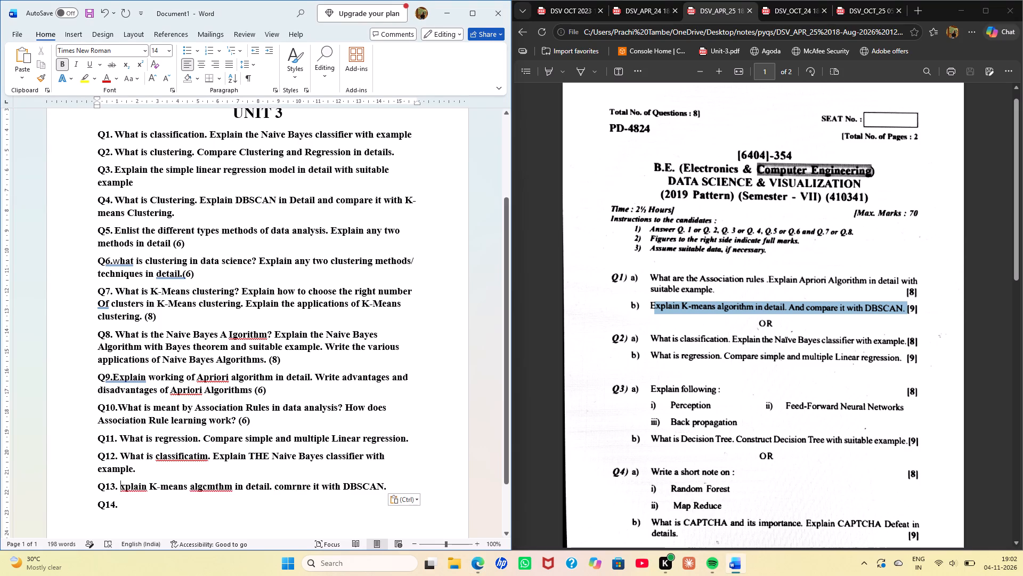
key(e)
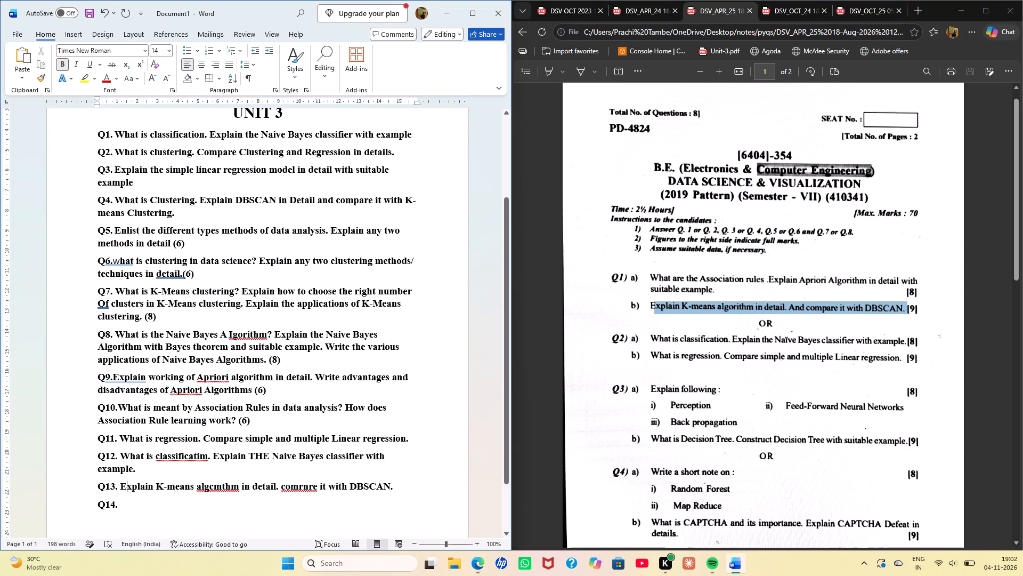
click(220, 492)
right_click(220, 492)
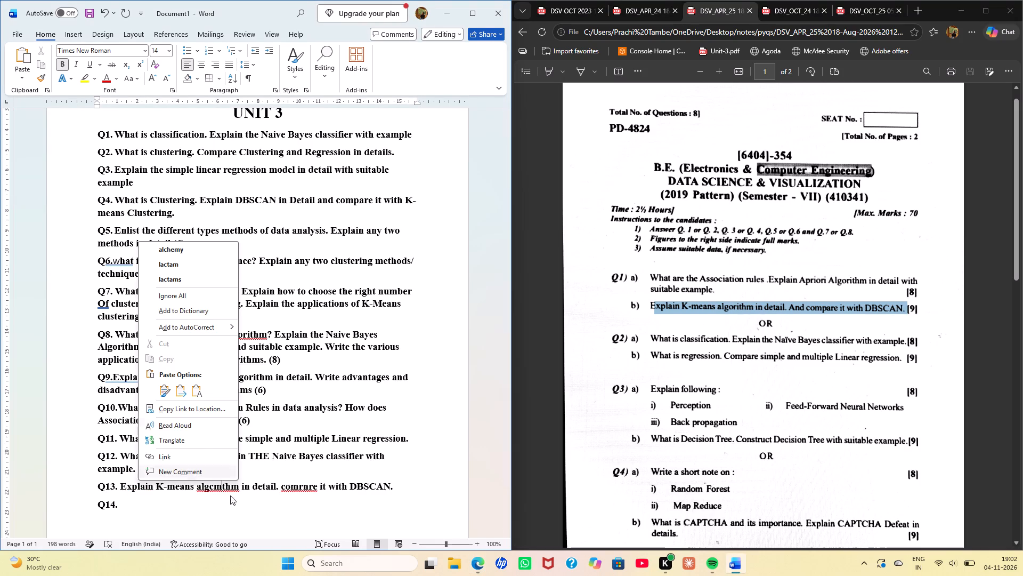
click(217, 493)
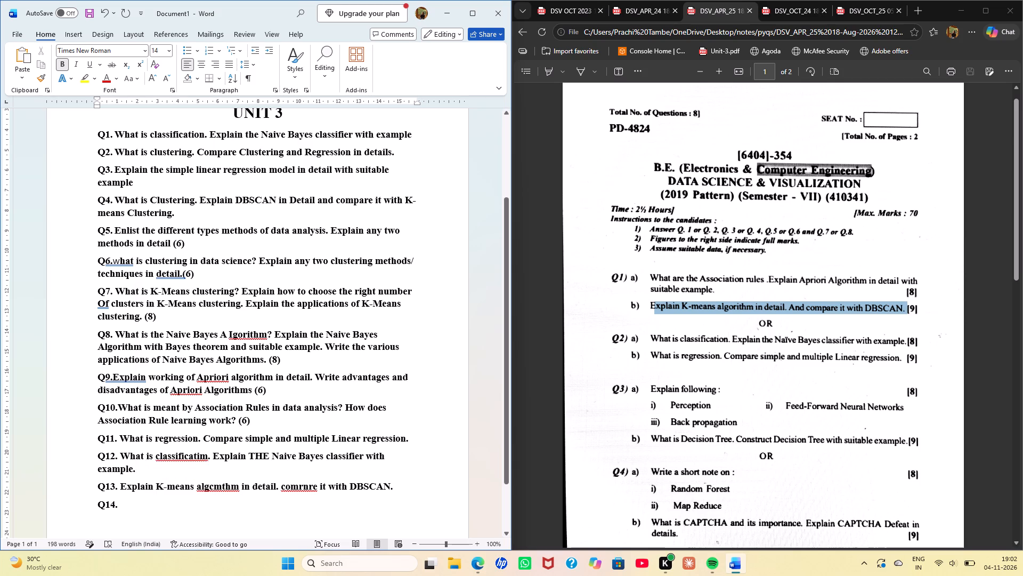
Correct the misread word after "K-means" in Q13 to "algorithm".
click(214, 489)
key(BackSpace)
key(o)
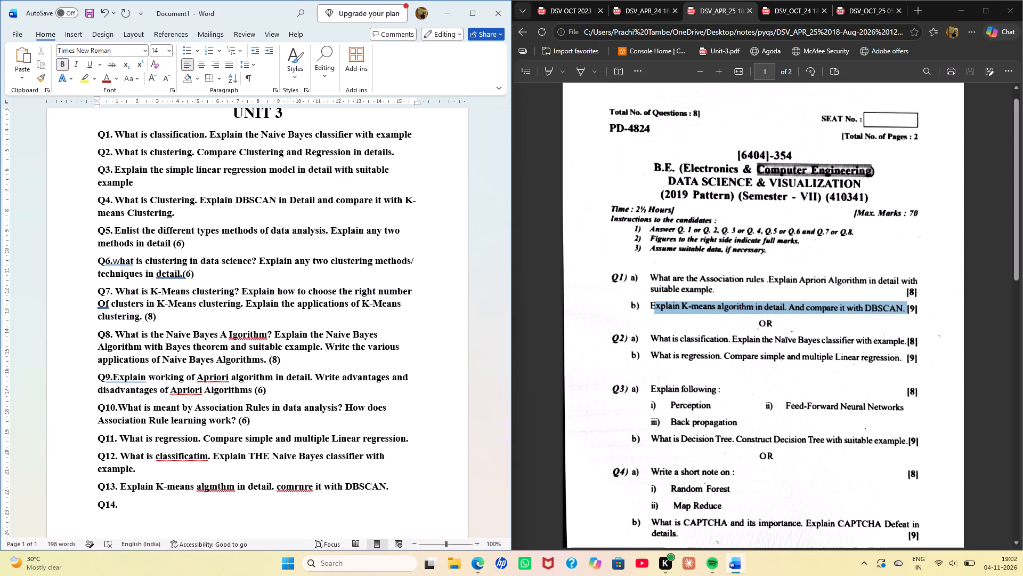
key(o)
text(ri)
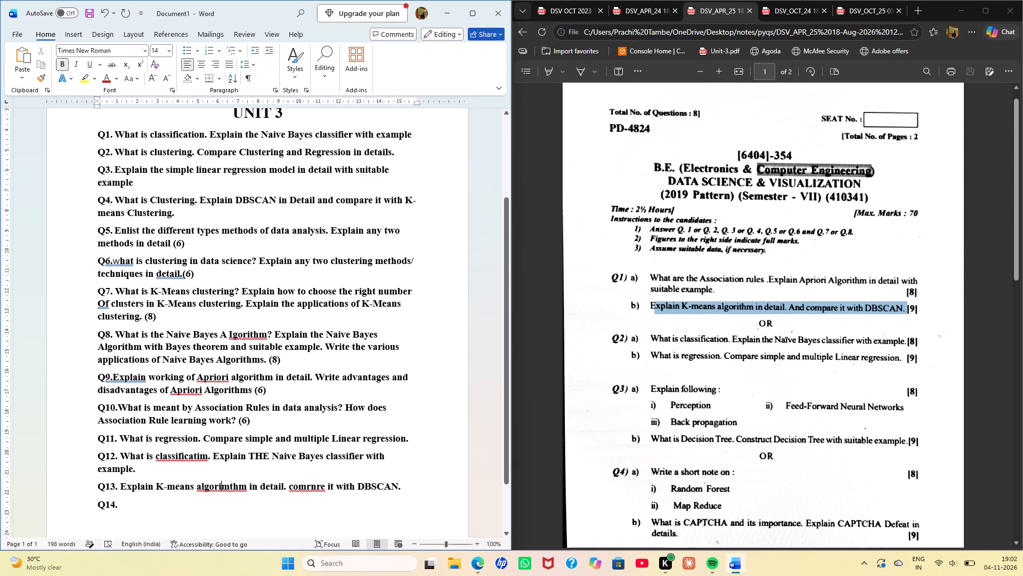
click(230, 486)
key(BackSpace)
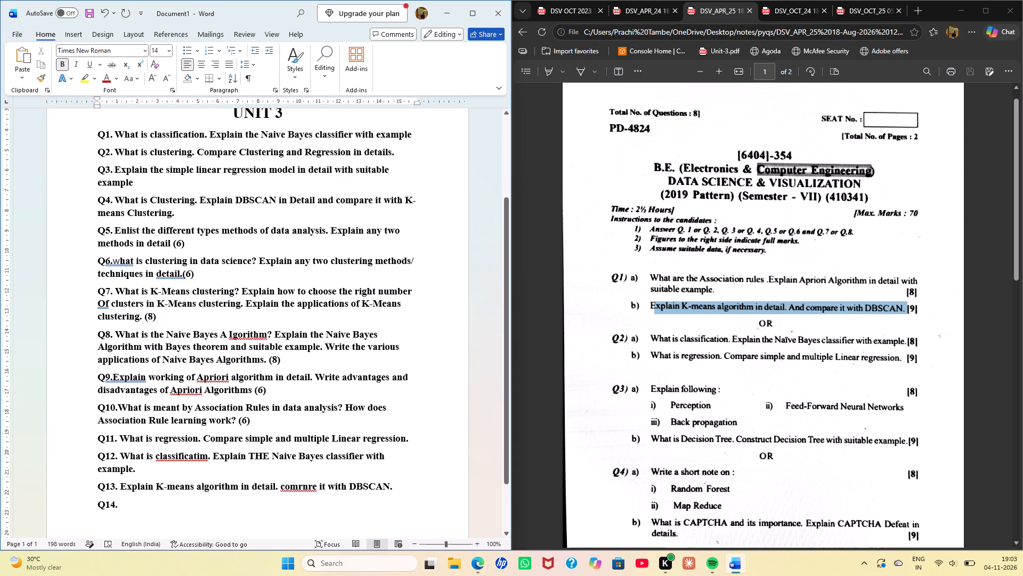
Correct the misread word before "it with DBSCAN" in Q13 to "compare".
click(303, 489)
key(BackSpace)
key(p)
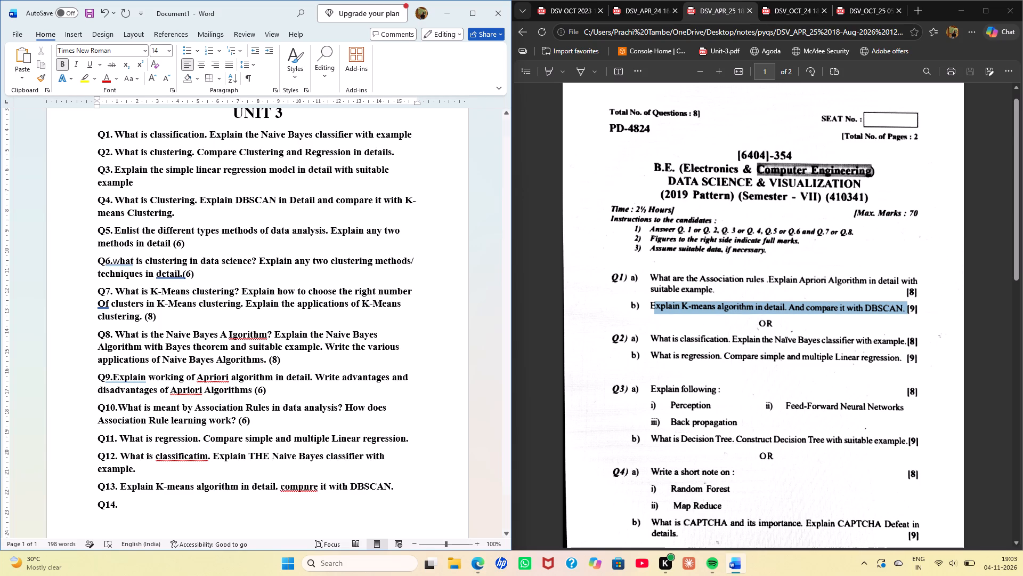
click(307, 489)
key(BackSpace)
key(a)
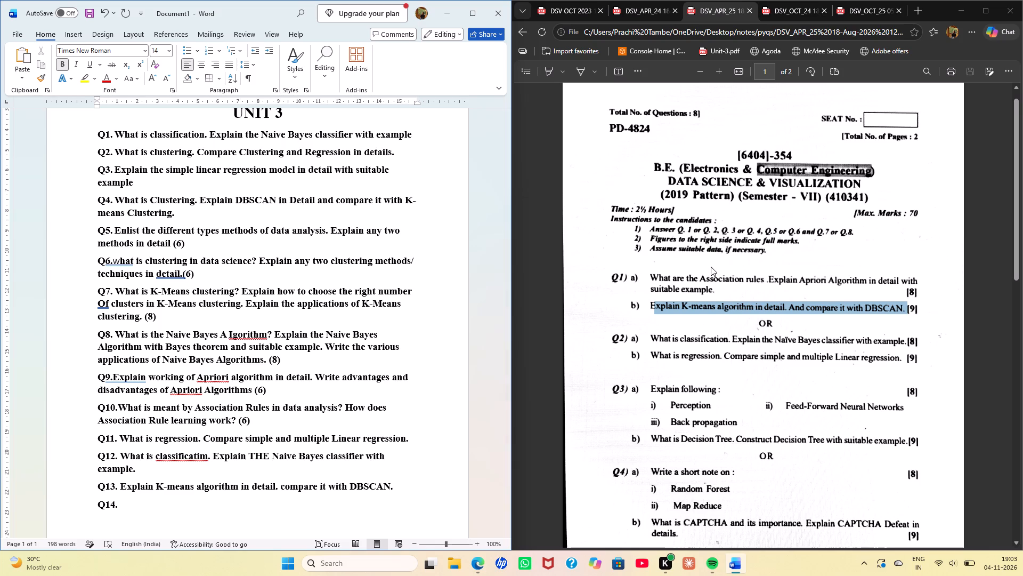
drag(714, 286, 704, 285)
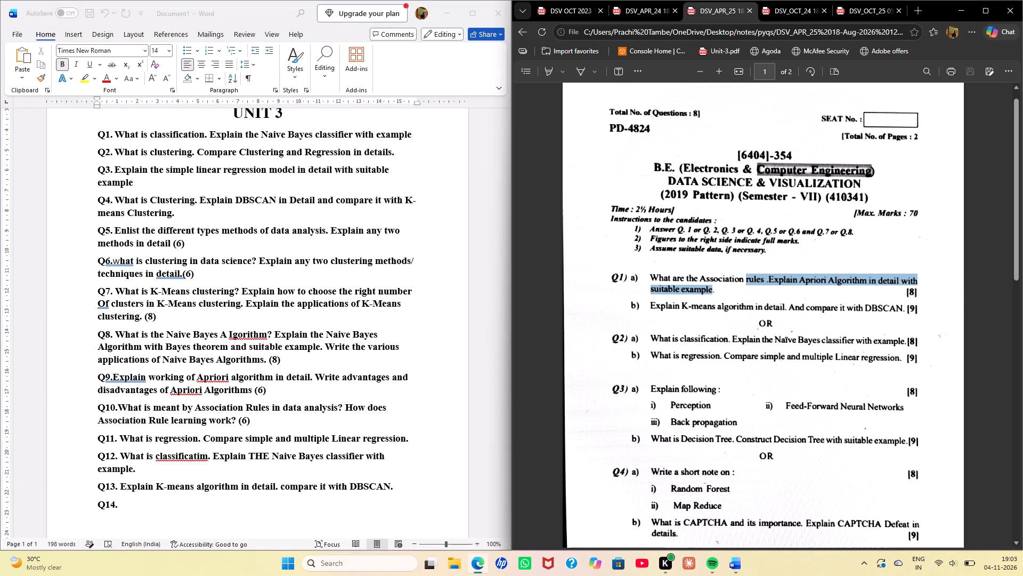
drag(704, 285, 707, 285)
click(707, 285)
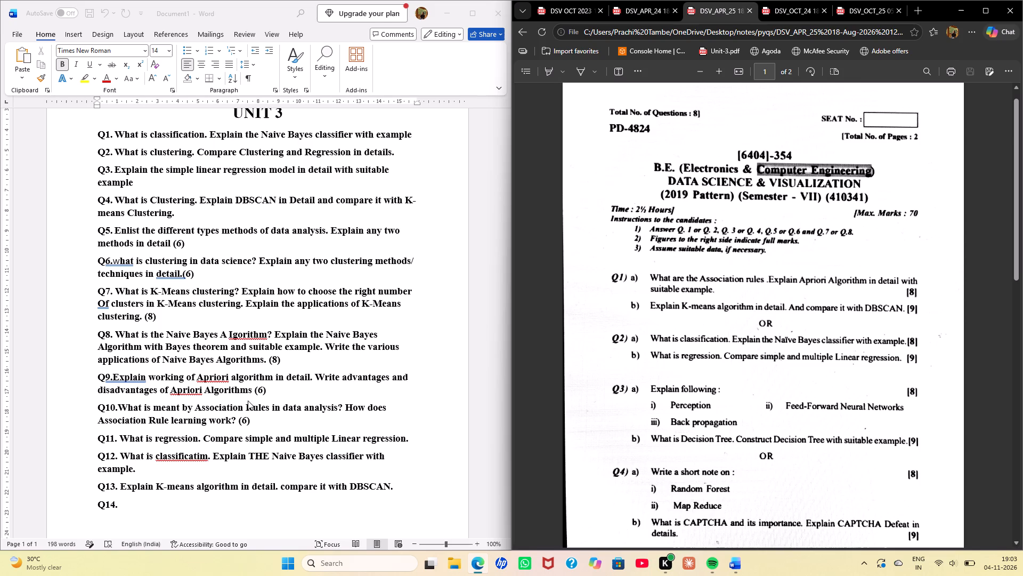
Remove the stray space after the initial A of "Algorithm" in Q8's first sentence.
drag(229, 330, 230, 335)
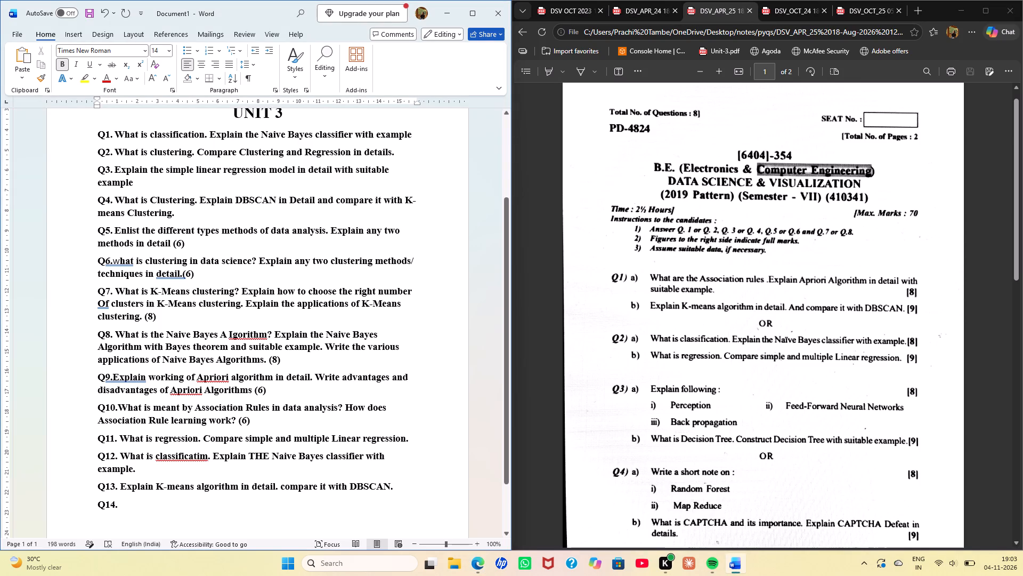
click(230, 335)
key(BackSpace)
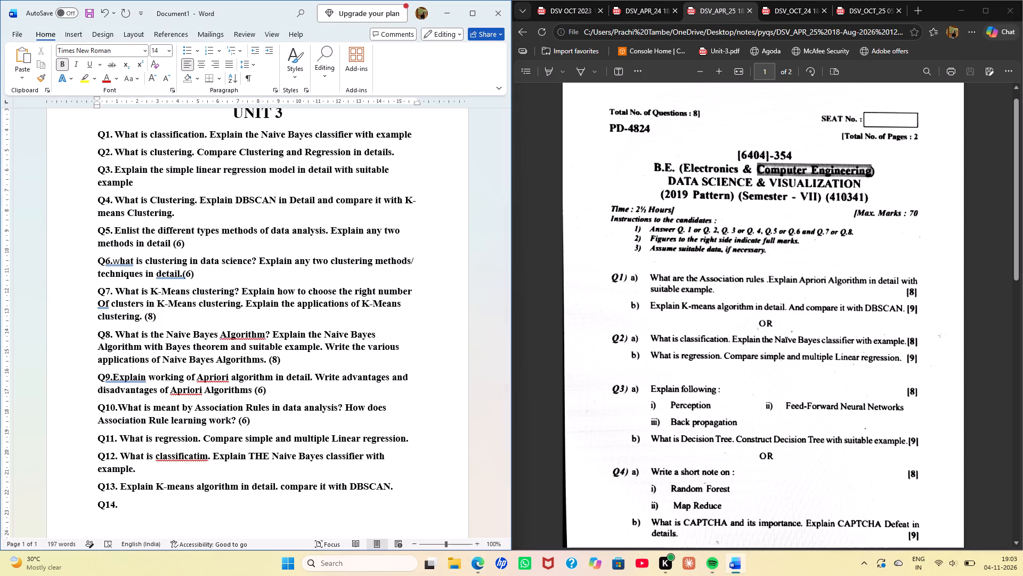
Copy the April 2025 paper's Q1 a), on association rules and the Apriori algorithm, beside Q14, adding the missing initial w of "what".
drag(716, 289, 651, 273)
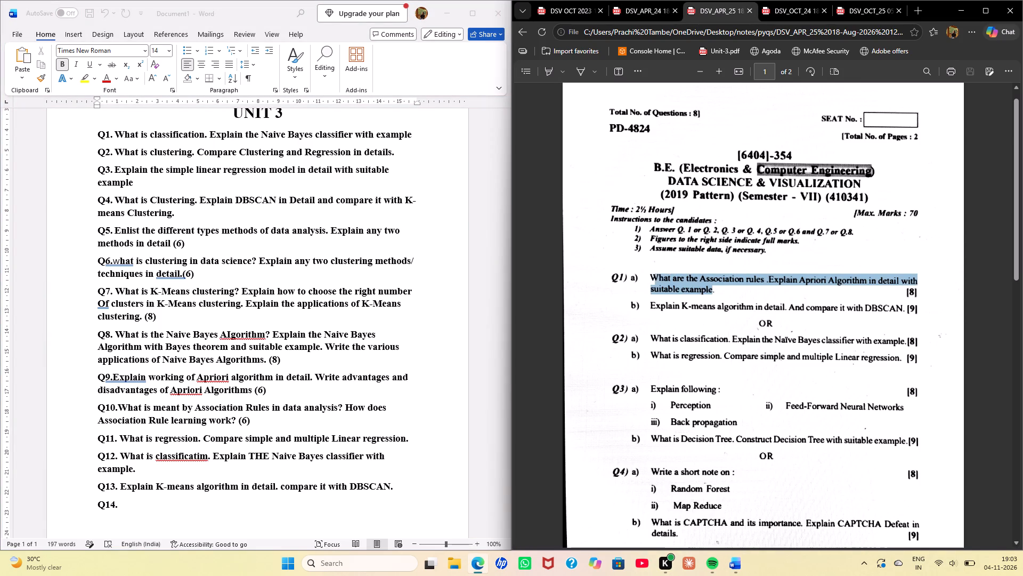
drag(651, 273, 650, 273)
key(ctrl+c)
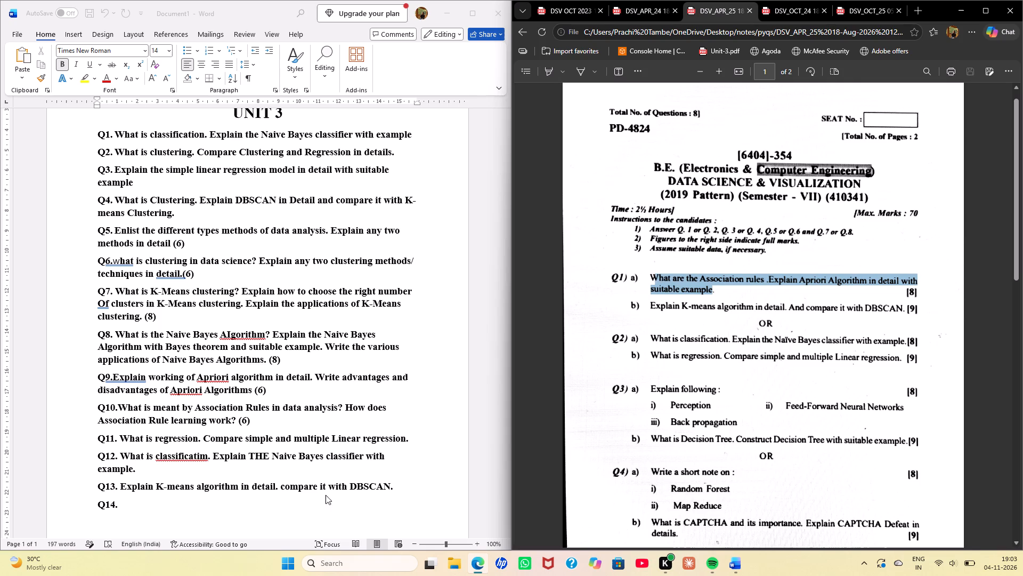
click(124, 506)
click(121, 503)
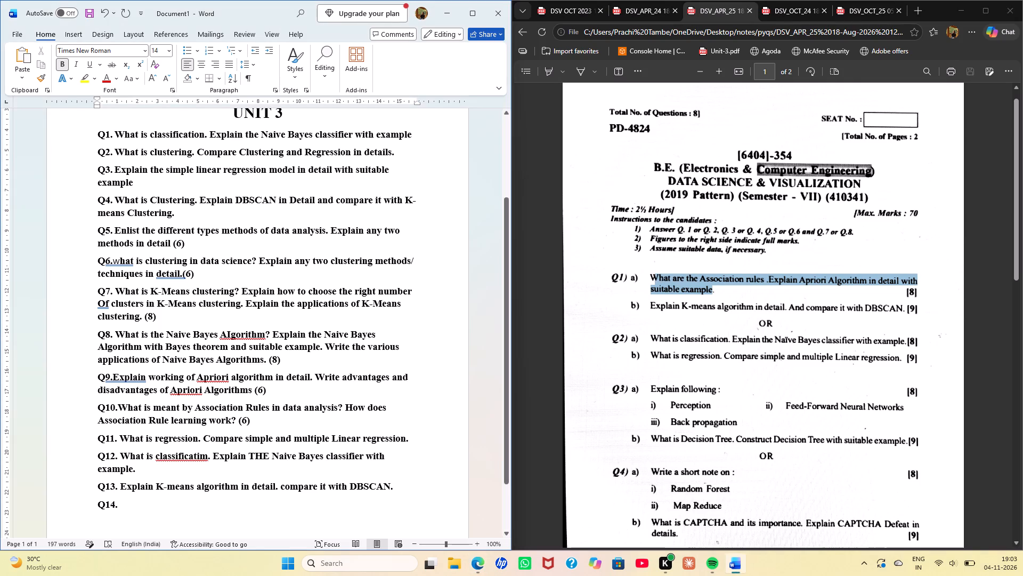
key(ctrl+v)
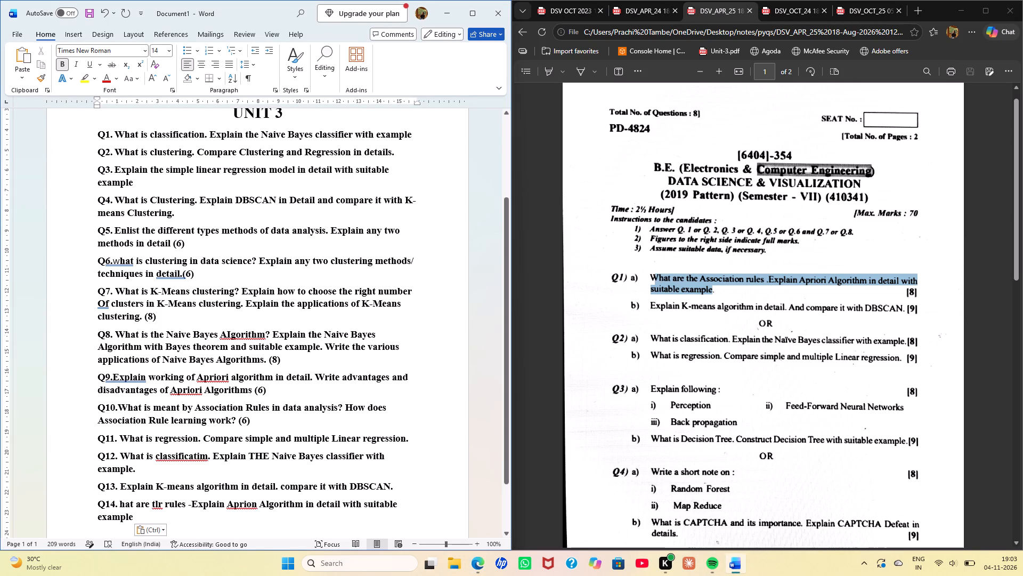
double_click(121, 503)
click(121, 503)
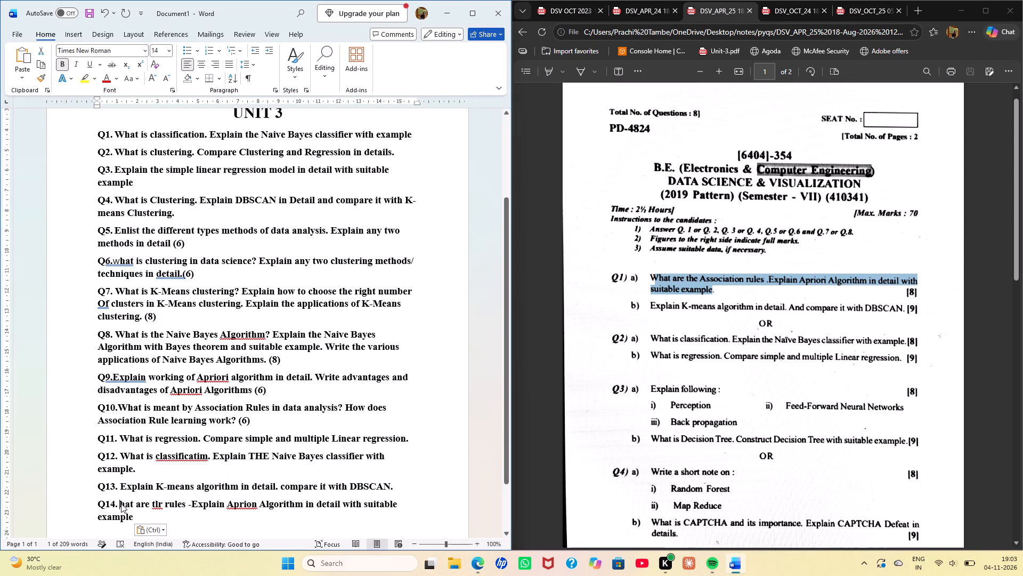
key(w)
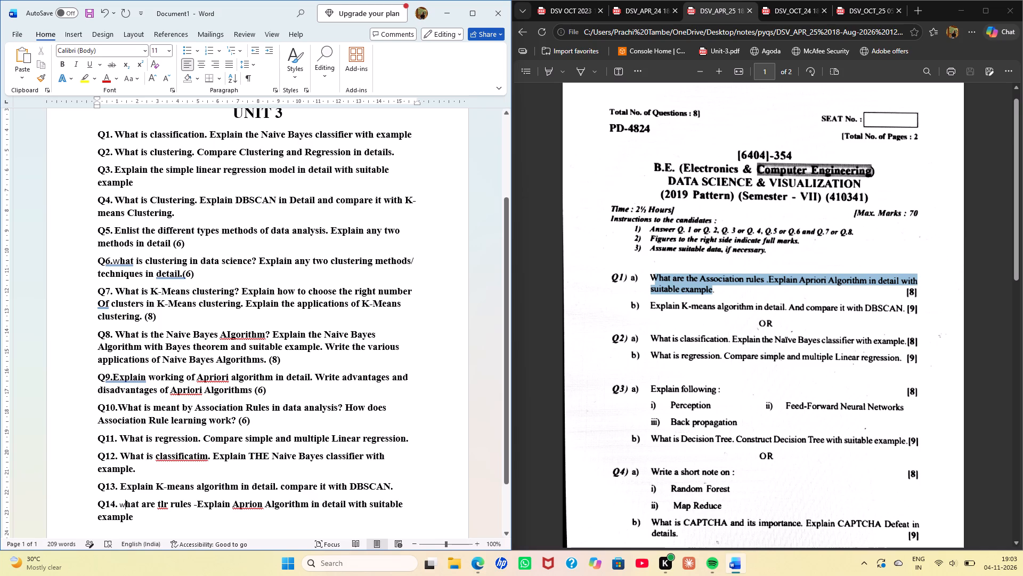
Correct the misread word after "what are" in Q14 to "the".
click(169, 505)
key(BackSpace)
key(e)
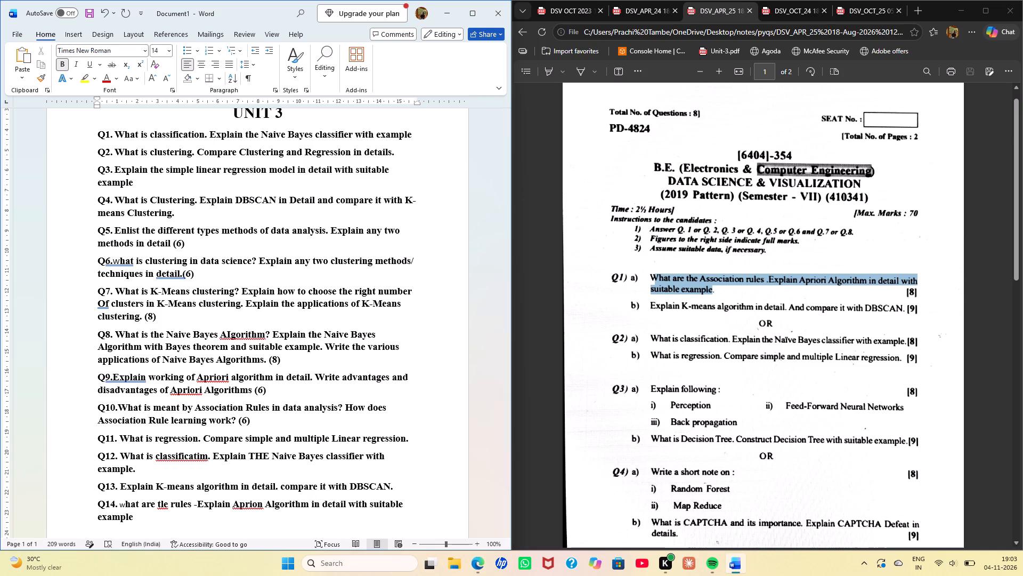
key(BackSpace)
key(BackSpace)
text(he)
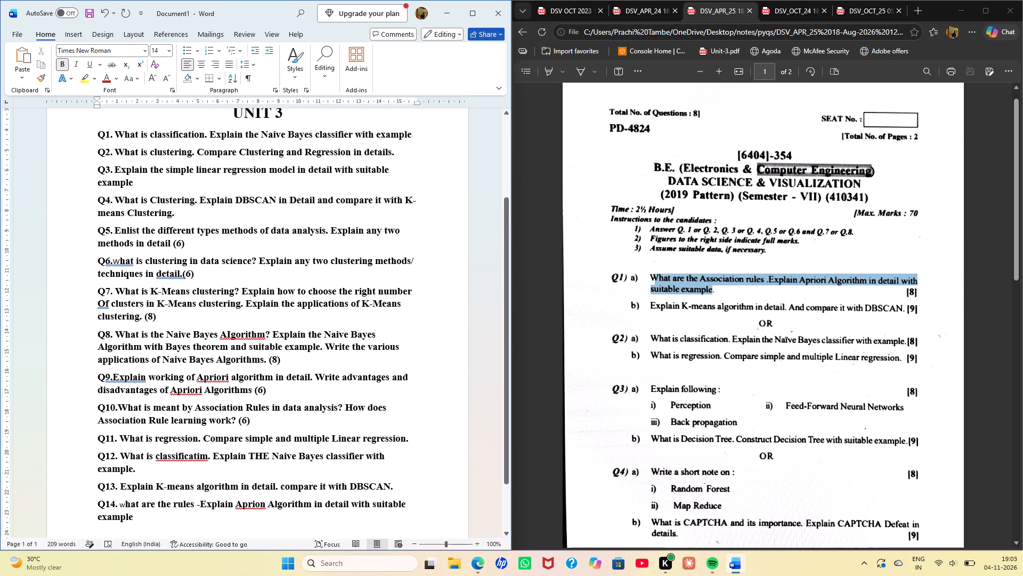
Insert the missing word "association" before "rules" in Q14.
click(176, 502)
key(Left)
key(space)
text(as)
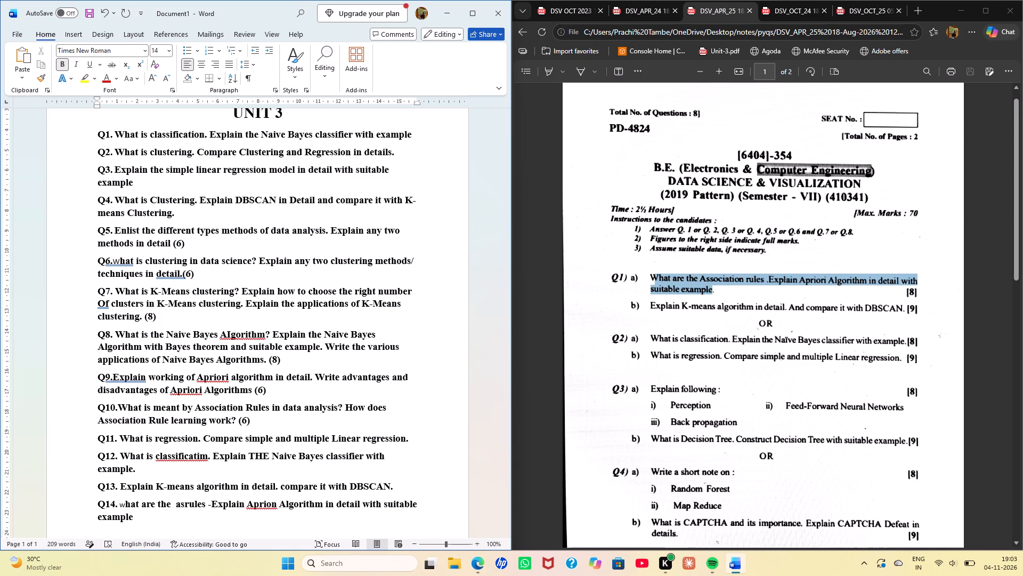
text(sociation)
key(space)
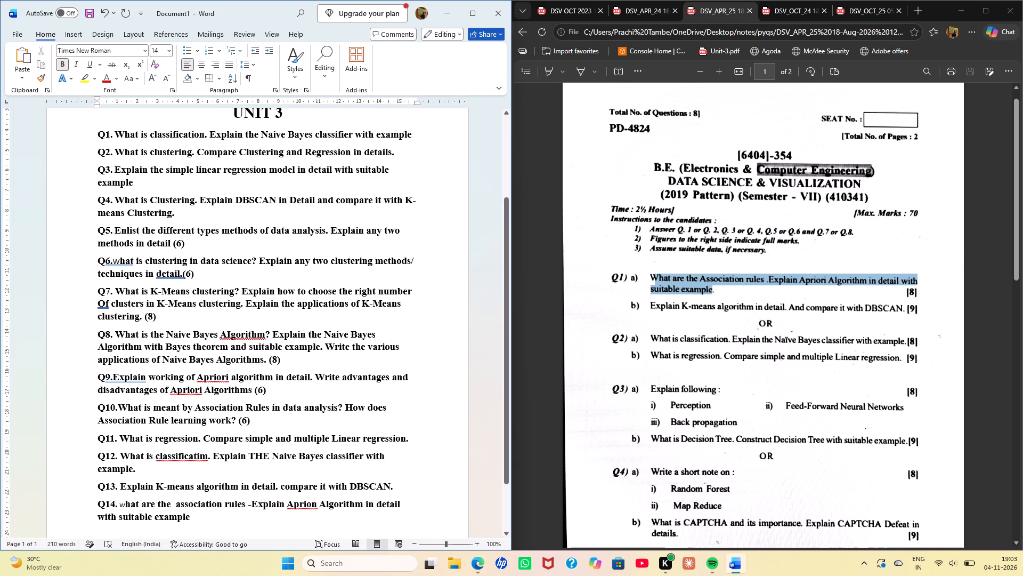
Examine the April 2024 paper's Q1 and Q2 questions against the questions already in the Unit 3 list.
scroll(242, 507, down, 2)
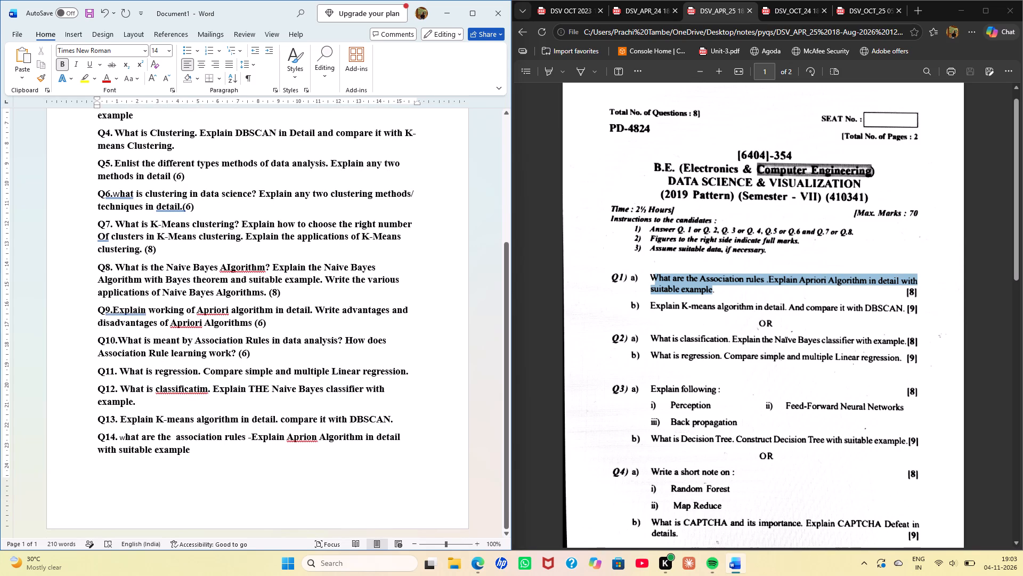
scroll(242, 507, down, 1)
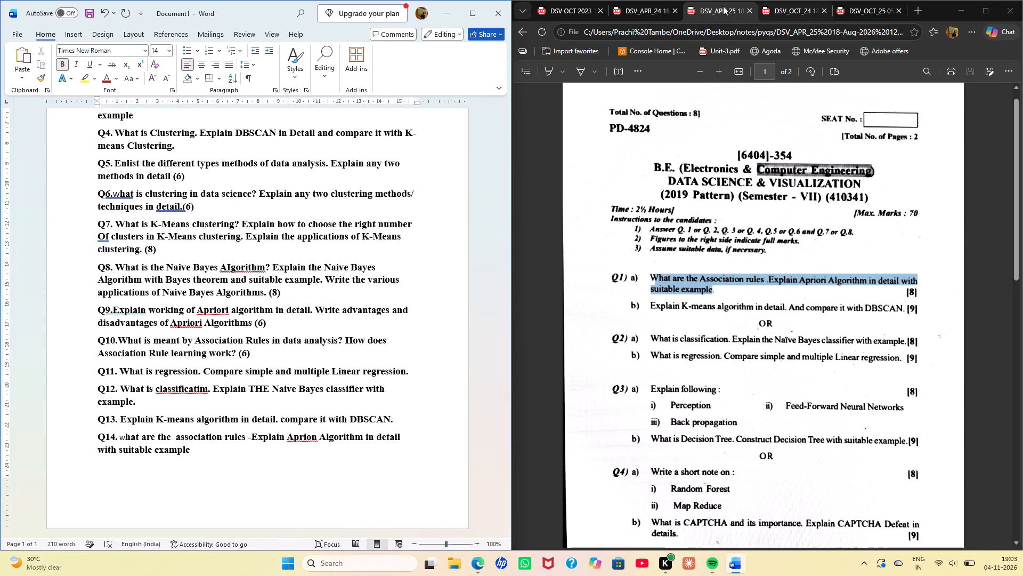
click(721, 5)
click(644, 11)
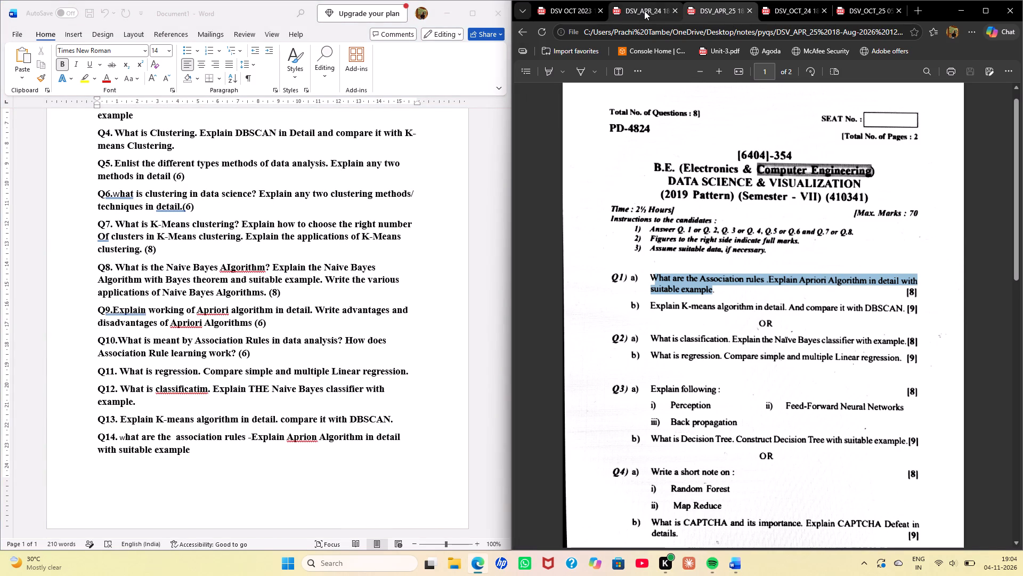
scroll(712, 309, down, 1)
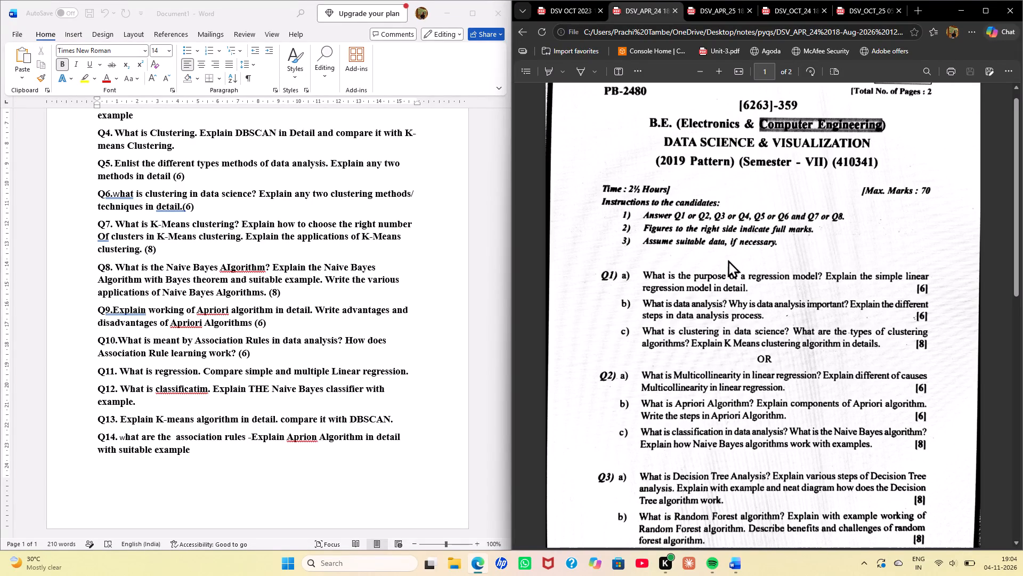
scroll(769, 330, down, 1)
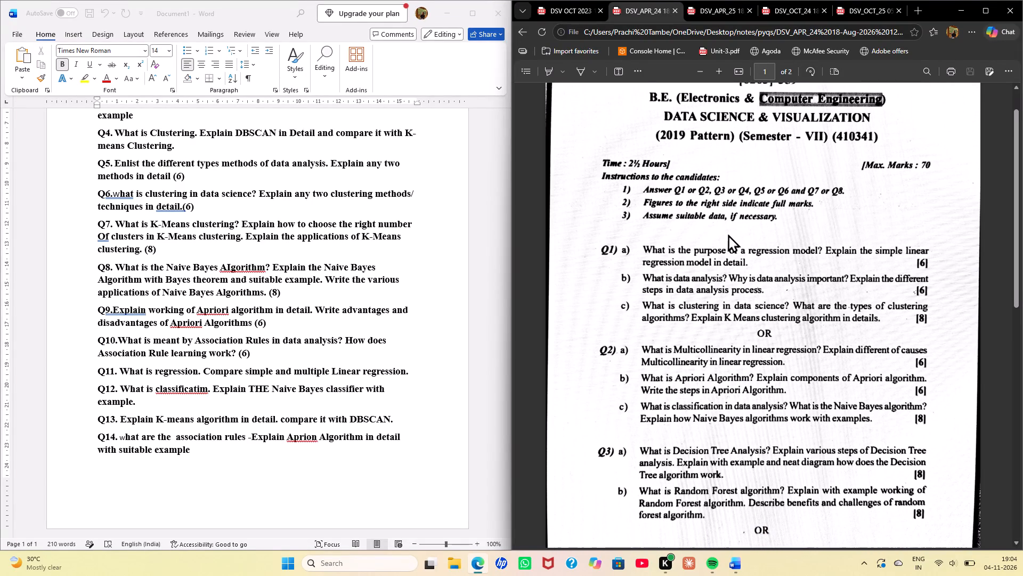
scroll(769, 330, down, 1)
scroll(153, 226, down, 1)
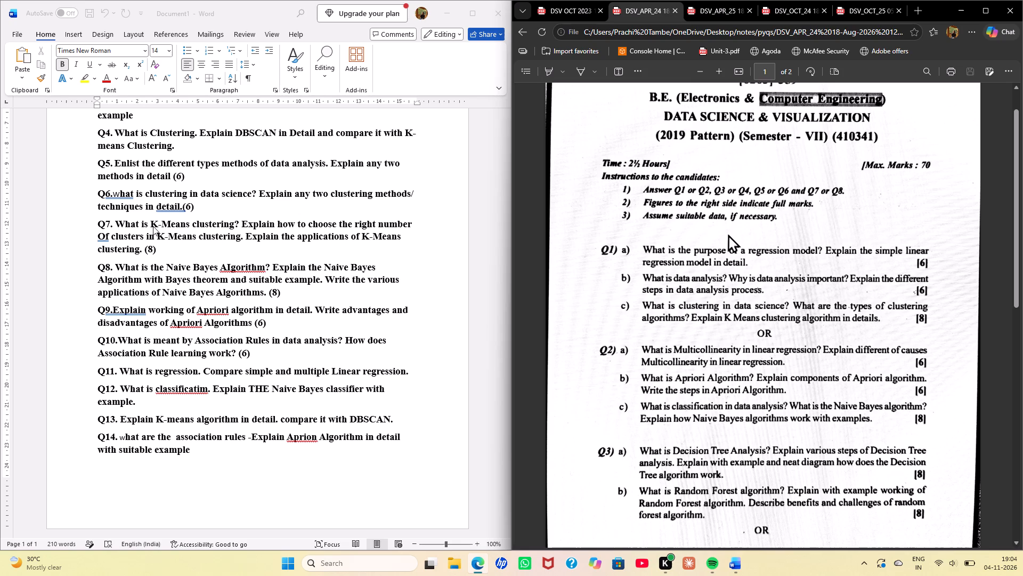
scroll(153, 226, down, 3)
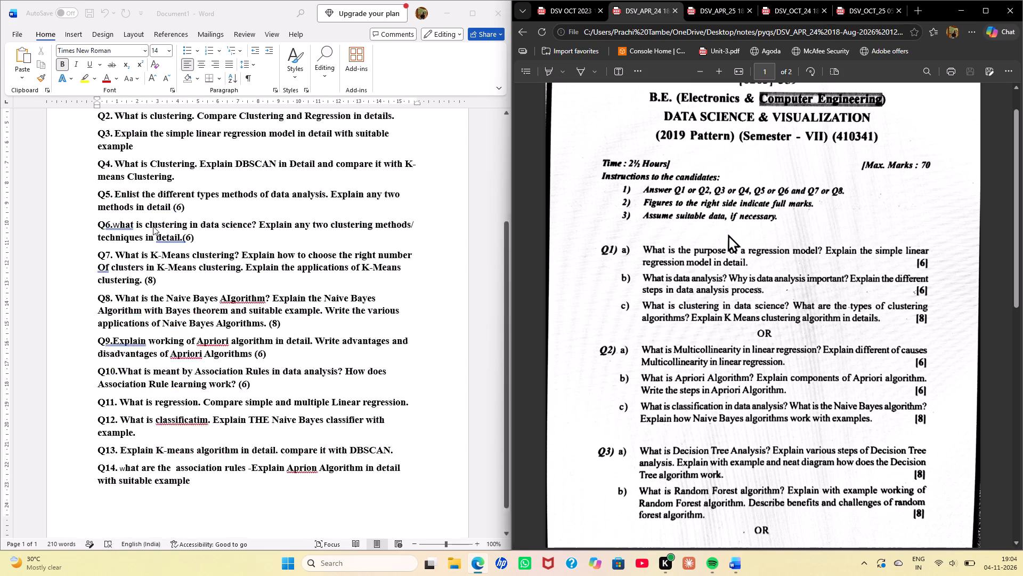
scroll(153, 226, down, 1)
Add a "Q15." label on a new line below Q14, followed by an empty line.
click(191, 453)
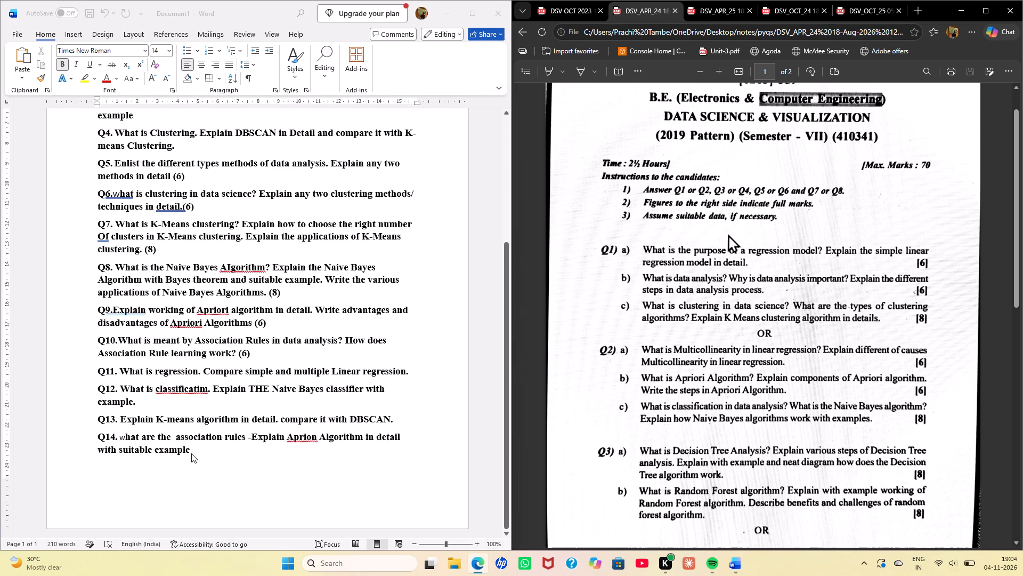
click(197, 454)
key(Return)
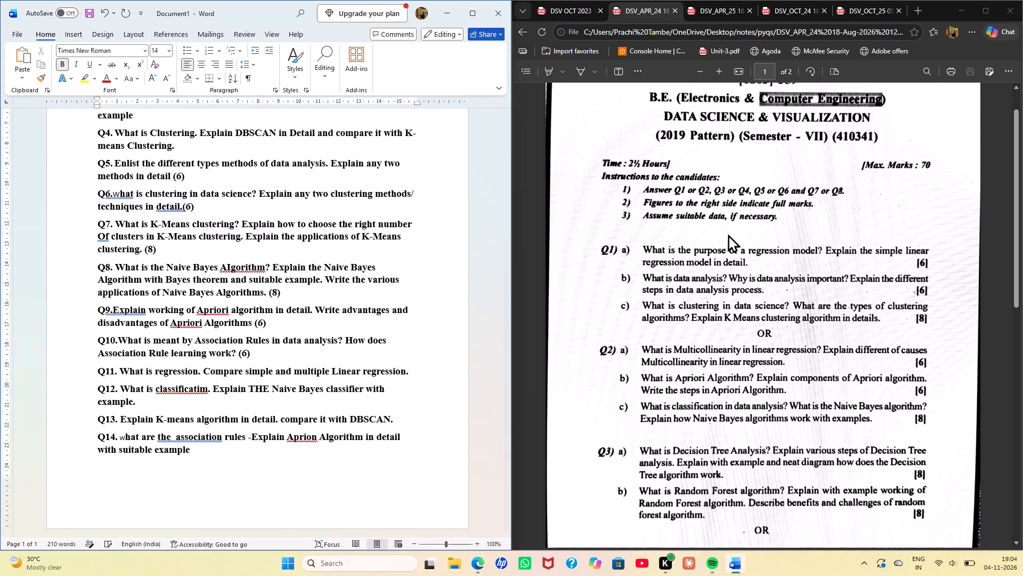
text(Q15)
key(period)
key(Return)
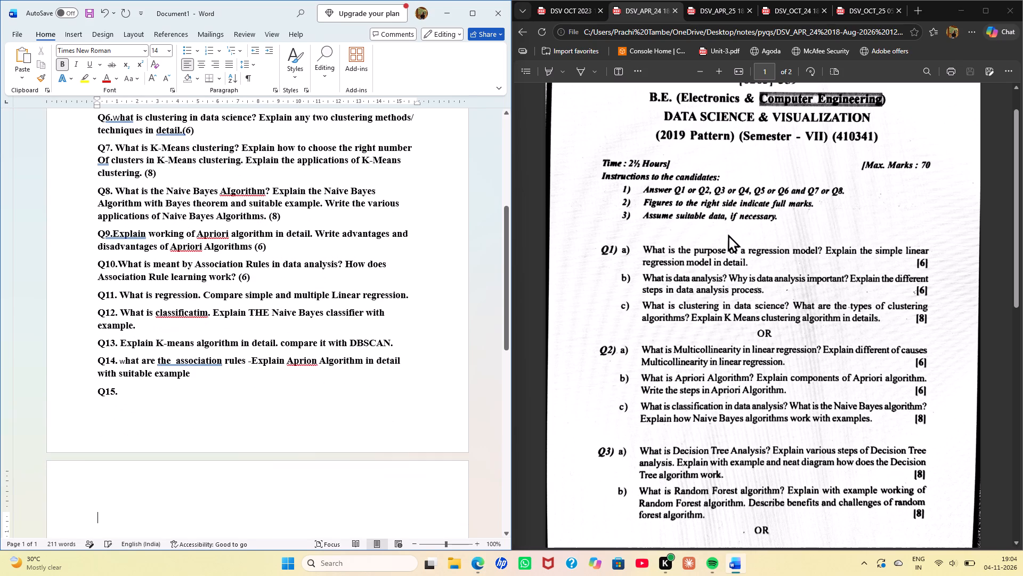
Add the labels "Q16." through "Q23." below Q15, each on its own line.
text(Q1)
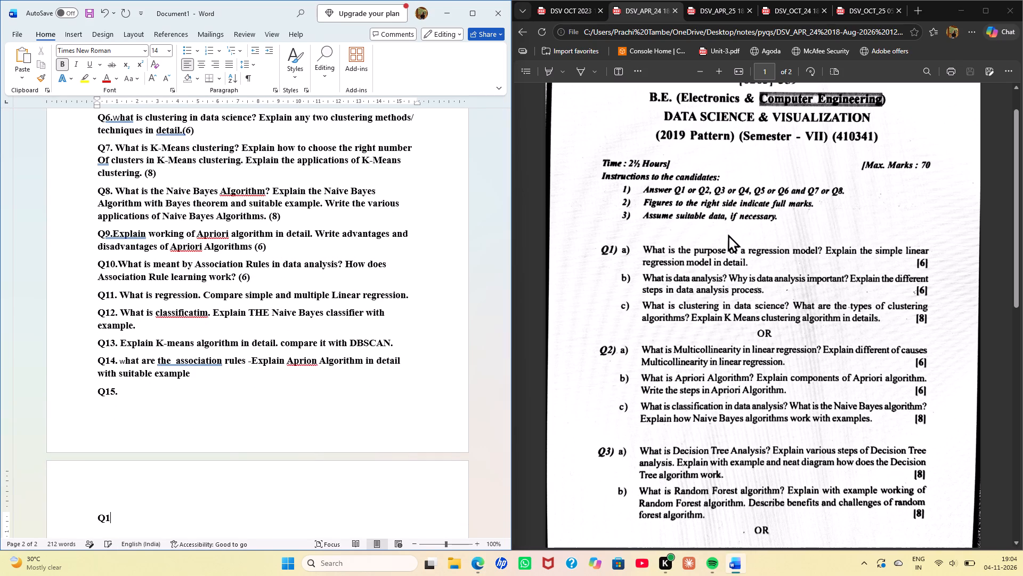
key(6)
key(period)
key(Return)
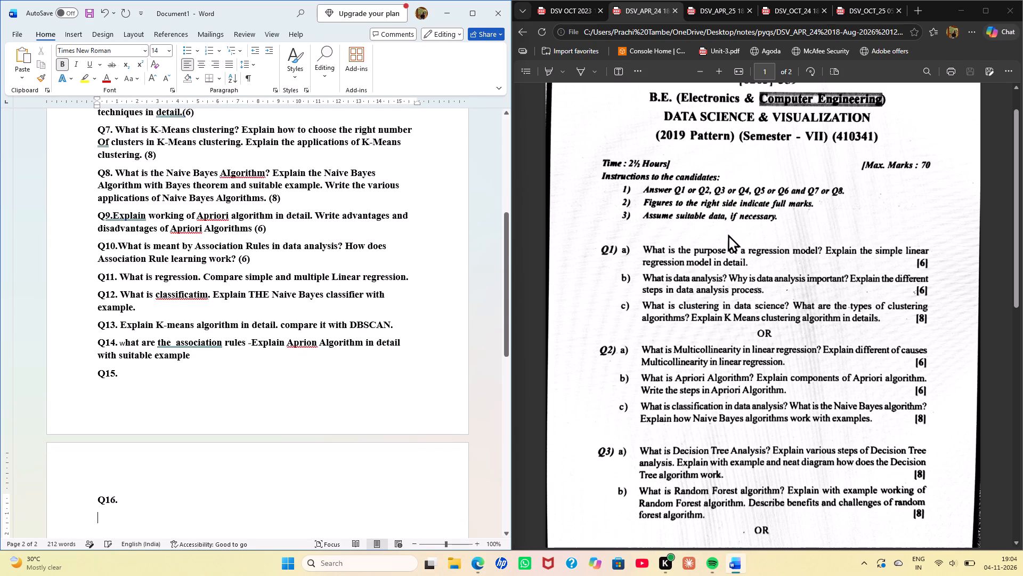
text(Q1)
text(7.)
key(Return)
text(Q18.)
key(Return)
text(Q19.)
key(Return)
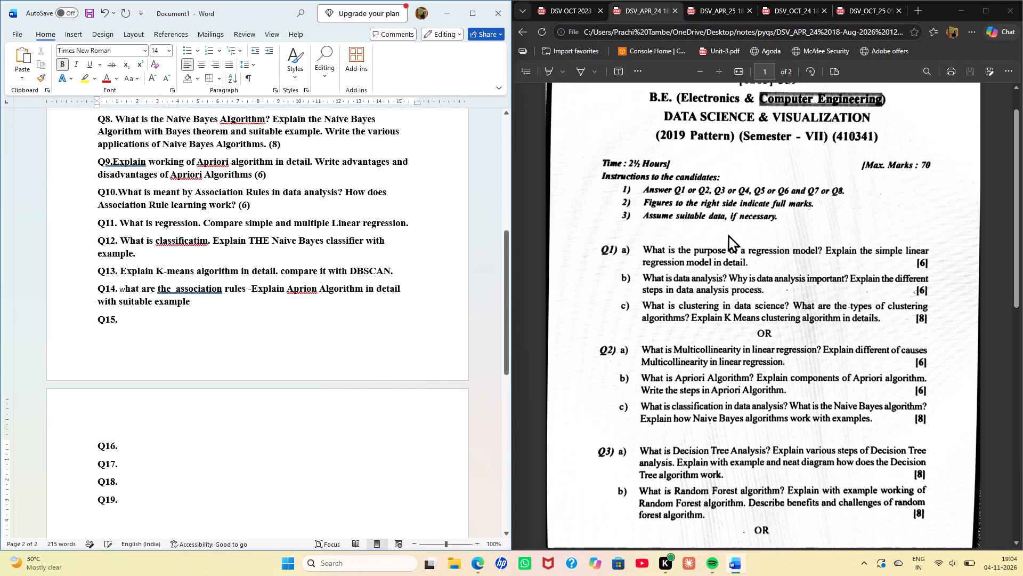
text(Q20.)
key(Return)
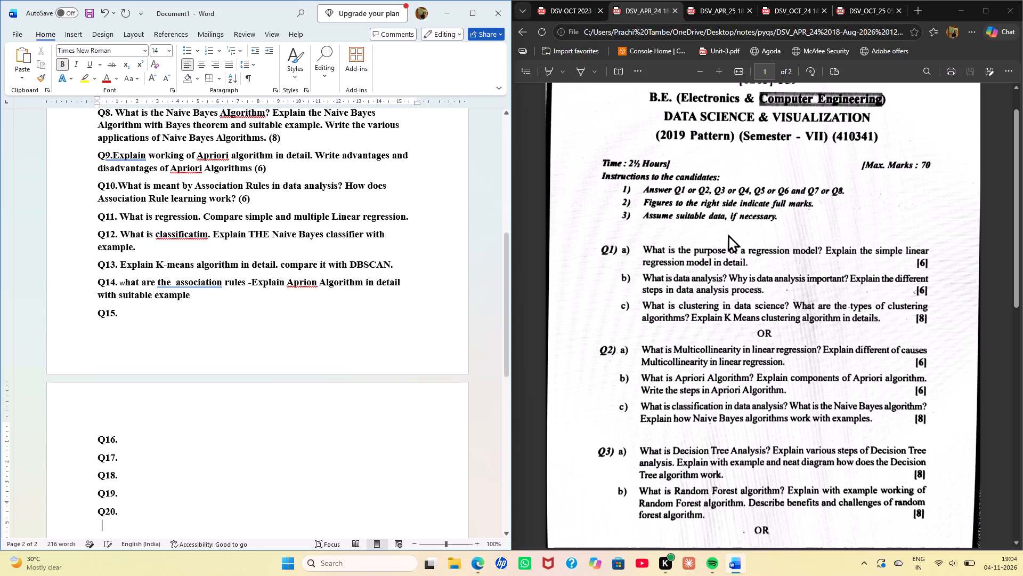
text(Q21.)
key(Return)
key(q)
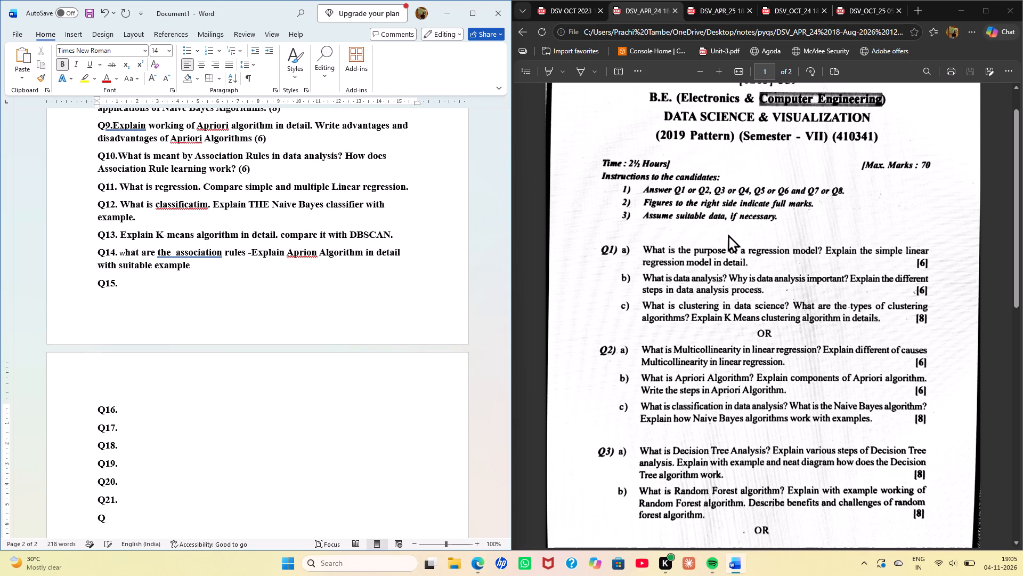
text(22.)
key(Return)
text(Q23)
key(period)
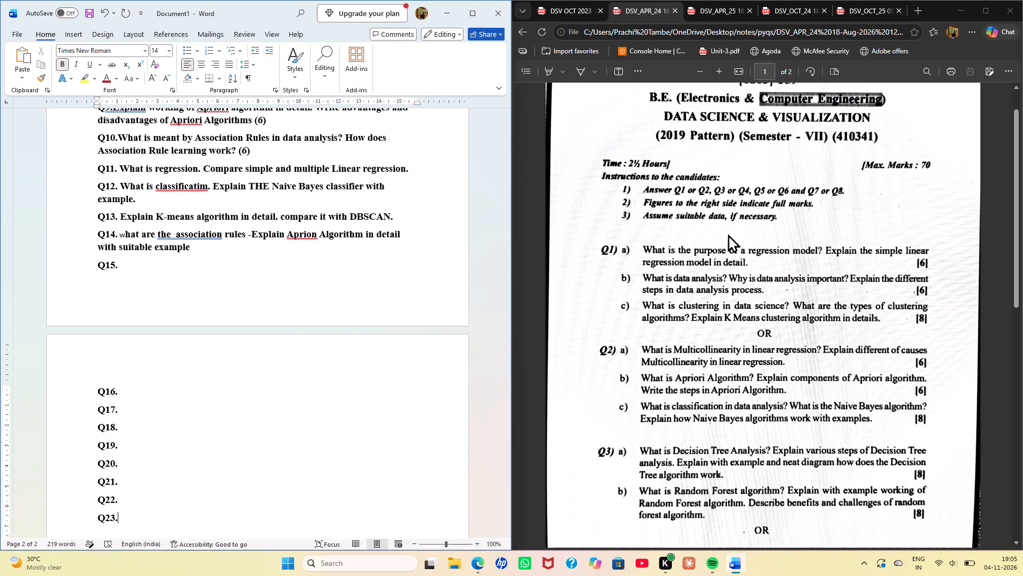
Correct the misspelled word after "What is" in Q12 to "classification".
scroll(244, 279, up, 1)
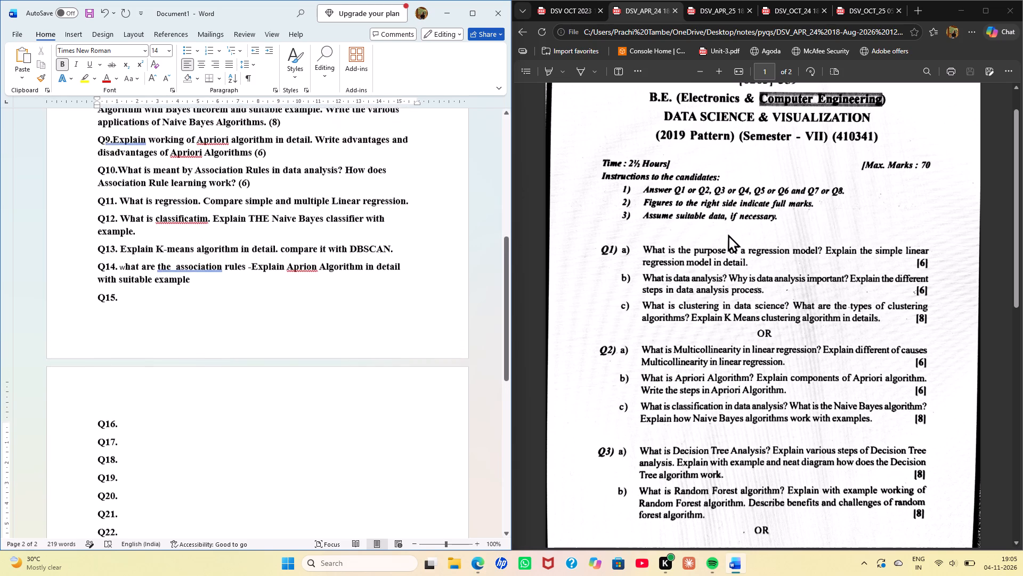
scroll(244, 279, up, 2)
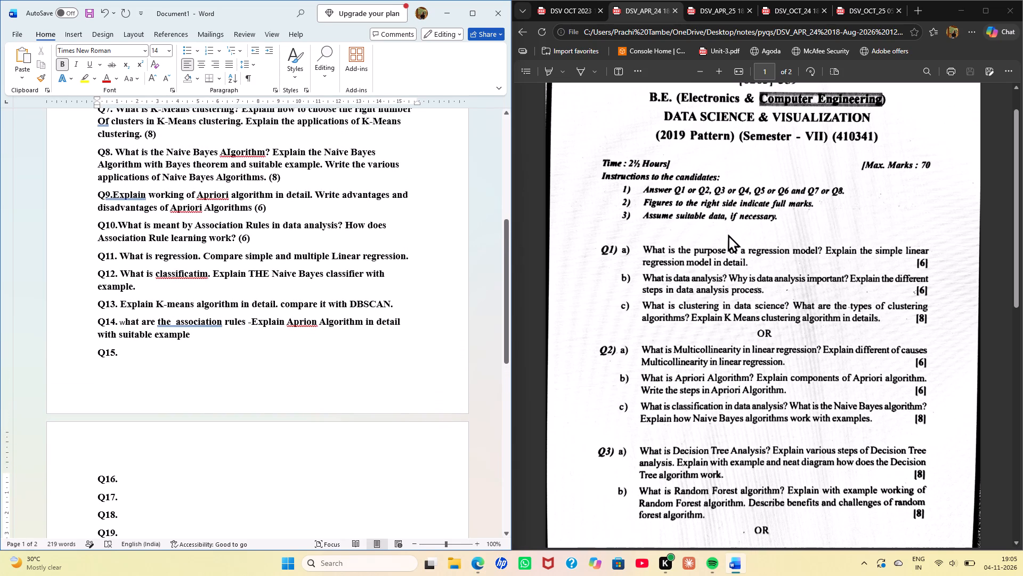
click(210, 276)
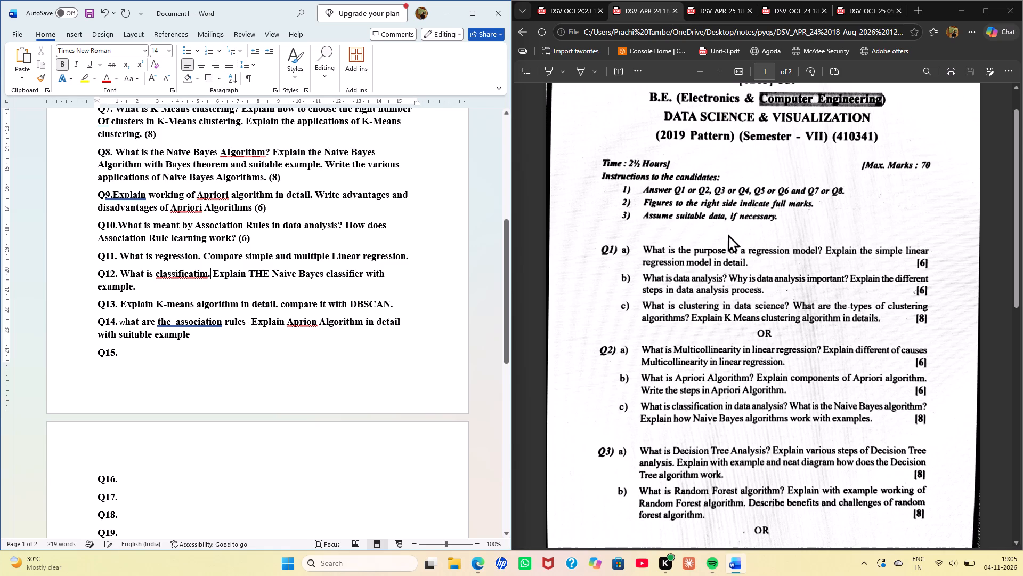
click(204, 276)
key(BackSpace)
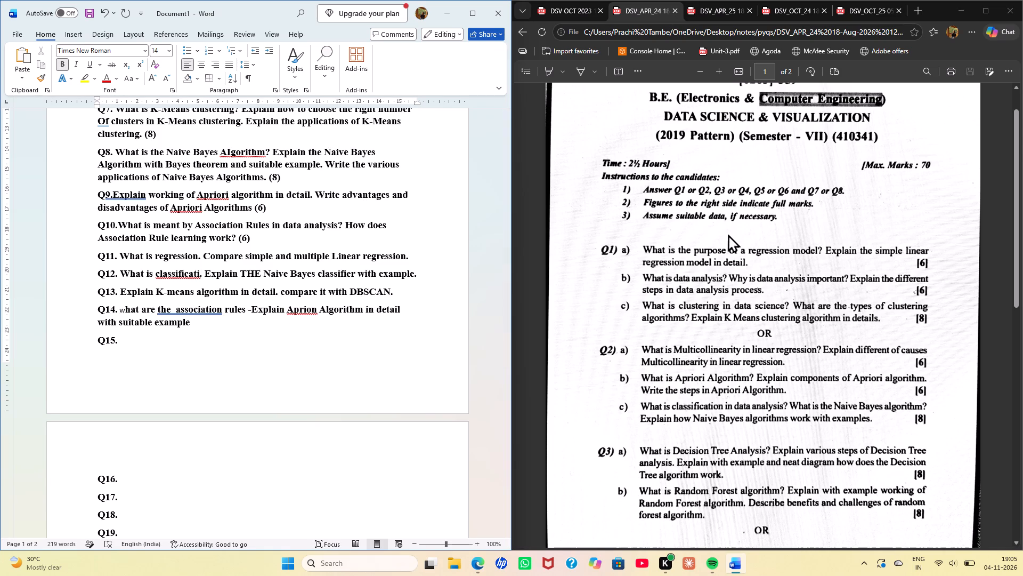
key(BackSpace)
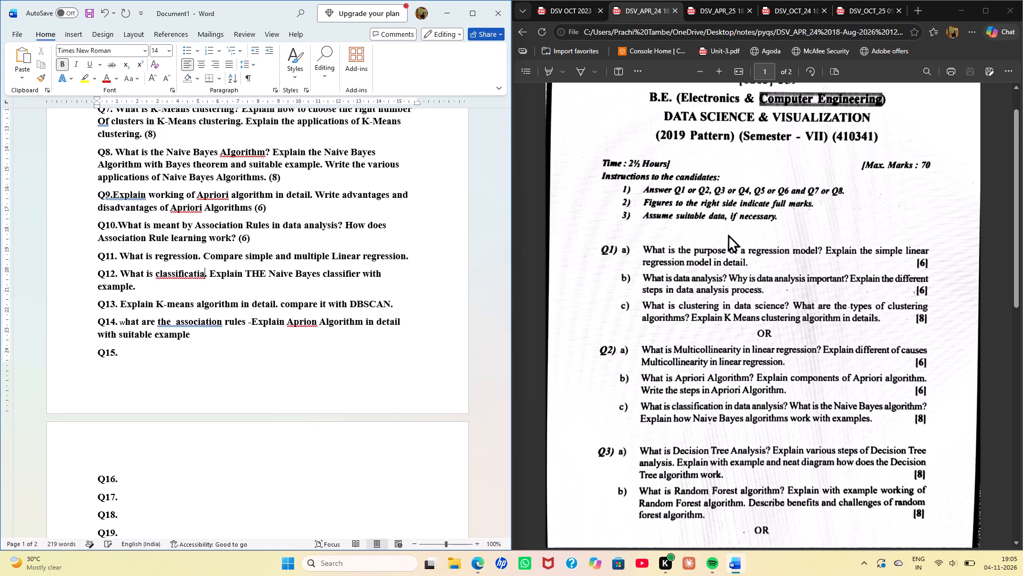
key(BackSpace)
text(on)
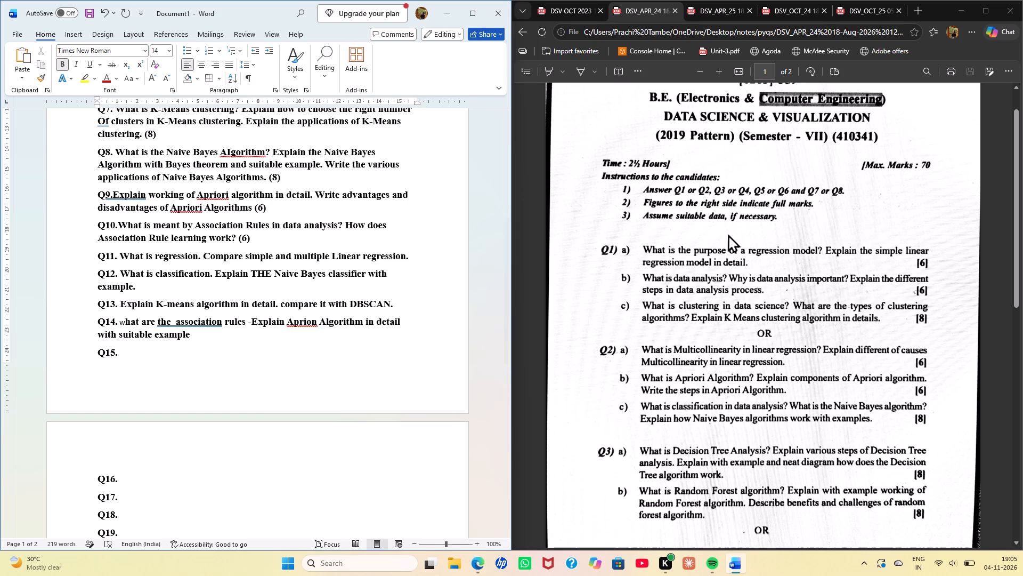
Copy the April 2024 paper's Q2 a) question on multicollinearity into Q15, adding the leading "w" of "what".
drag(790, 363, 642, 348)
key(ctrl+c)
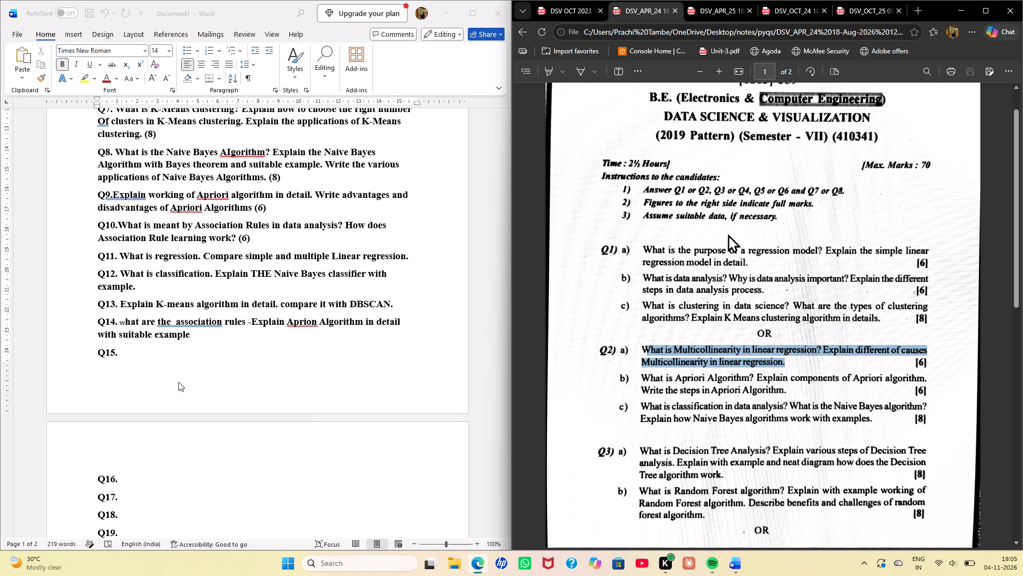
click(121, 352)
click(123, 352)
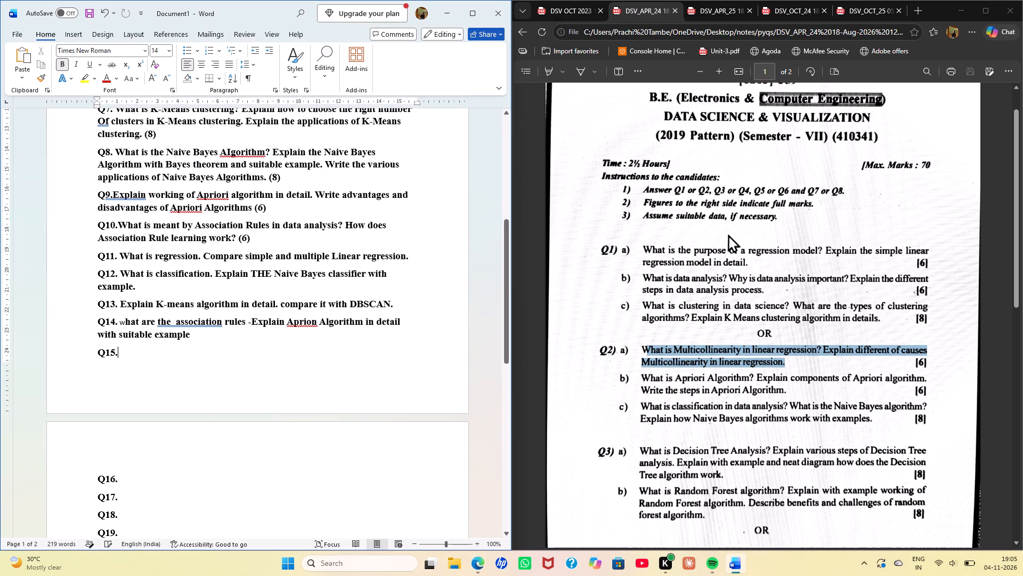
key(w)
key(ctrl+v)
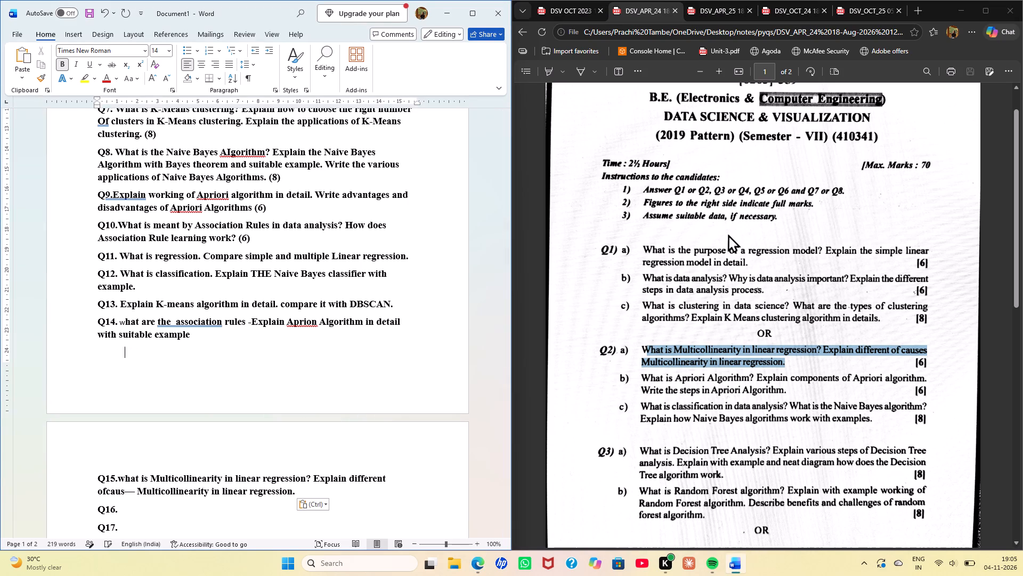
Correct the misread text after "Explain different" in Q15 to "of causes".
scroll(123, 352, down, 1)
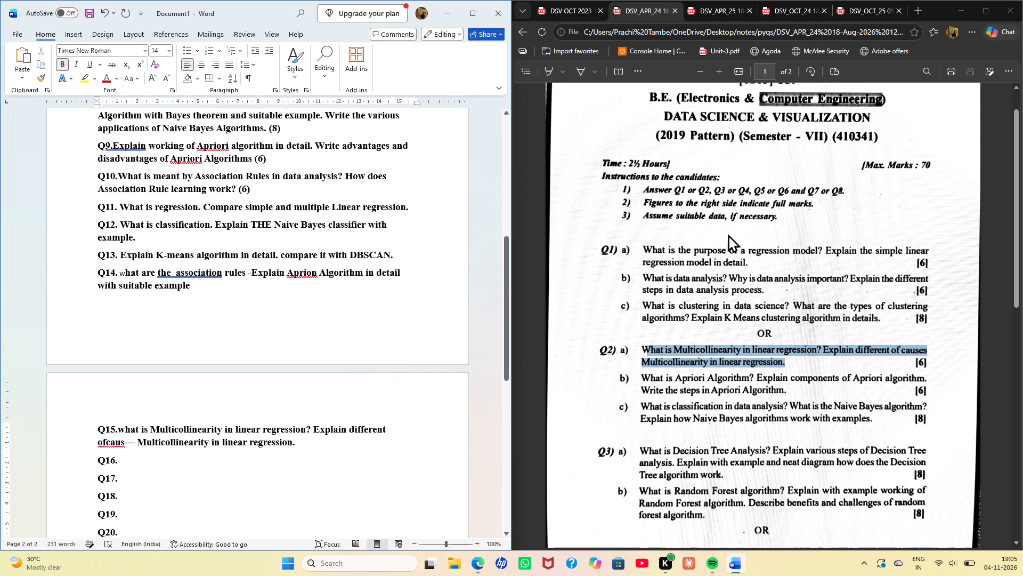
click(134, 441)
key(BackSpace)
key(BackSpace)
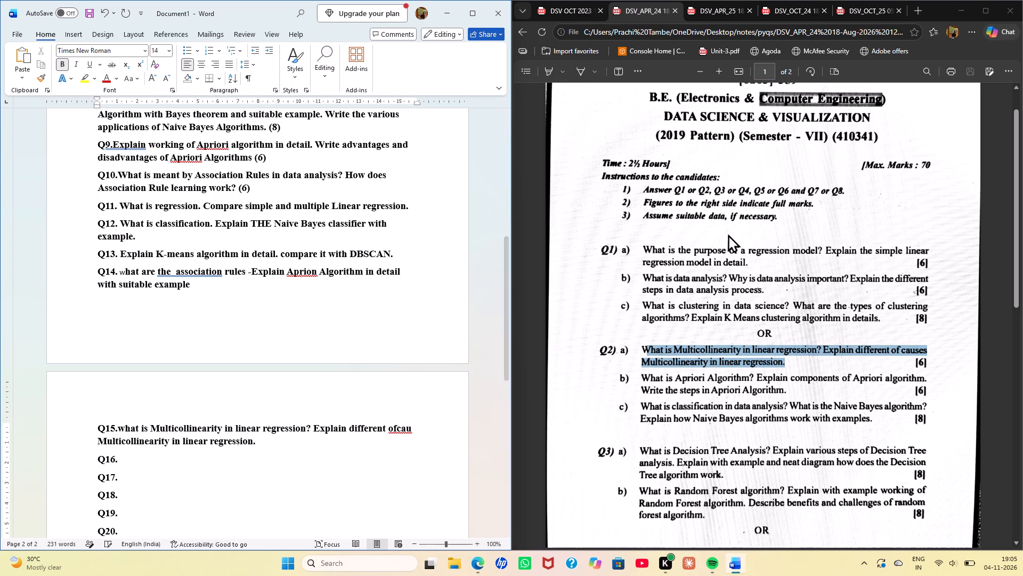
key(BackSpace)
key(BackSpace)
key(BackSpace)
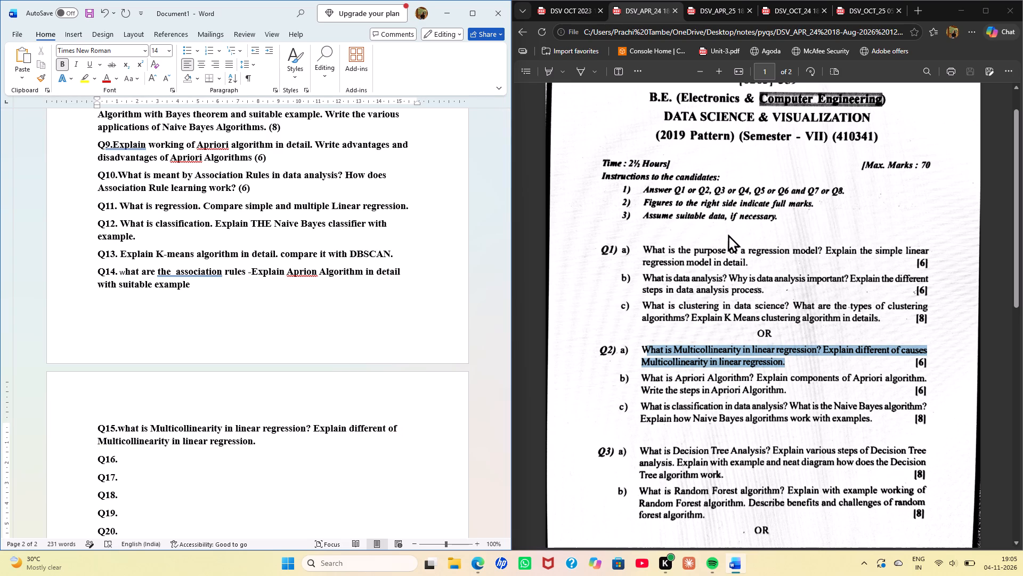
key(space)
text(ca)
text(uses)
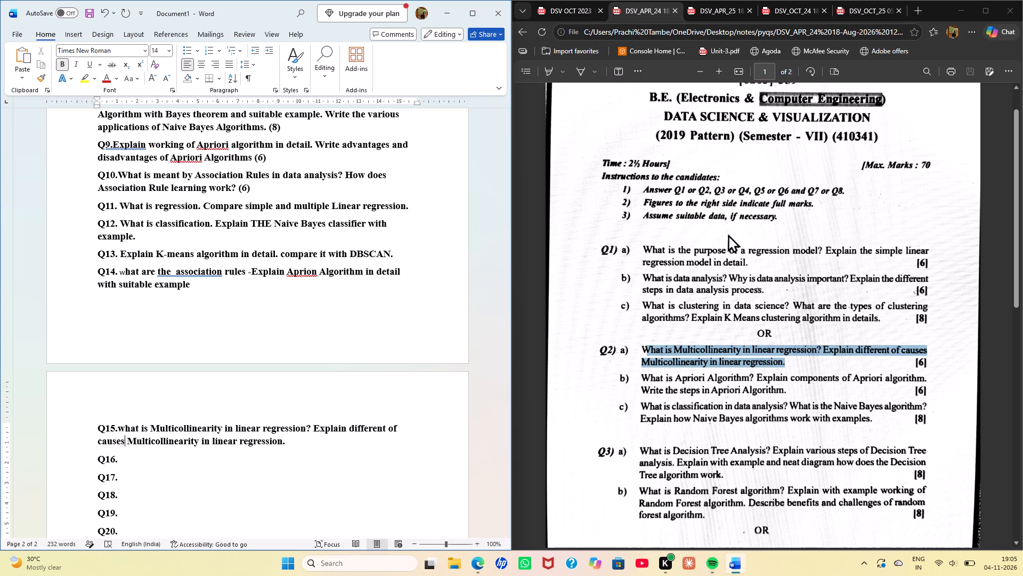
Copy the April 2024 paper's Q2 b) question on the Apriori Algorithm into Q16, adding the leading "w" of "what".
scroll(134, 441, down, 1)
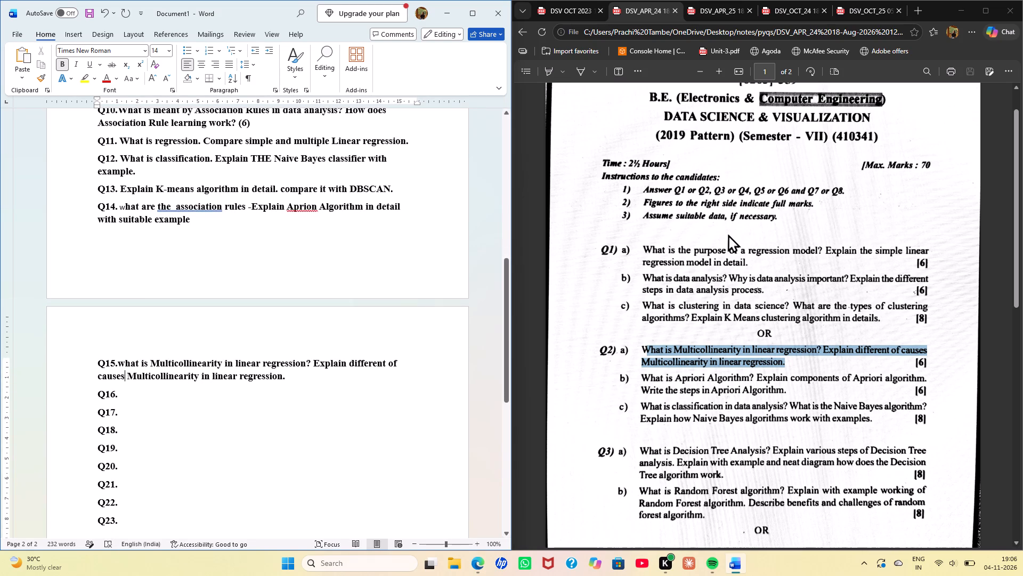
drag(790, 389, 695, 383)
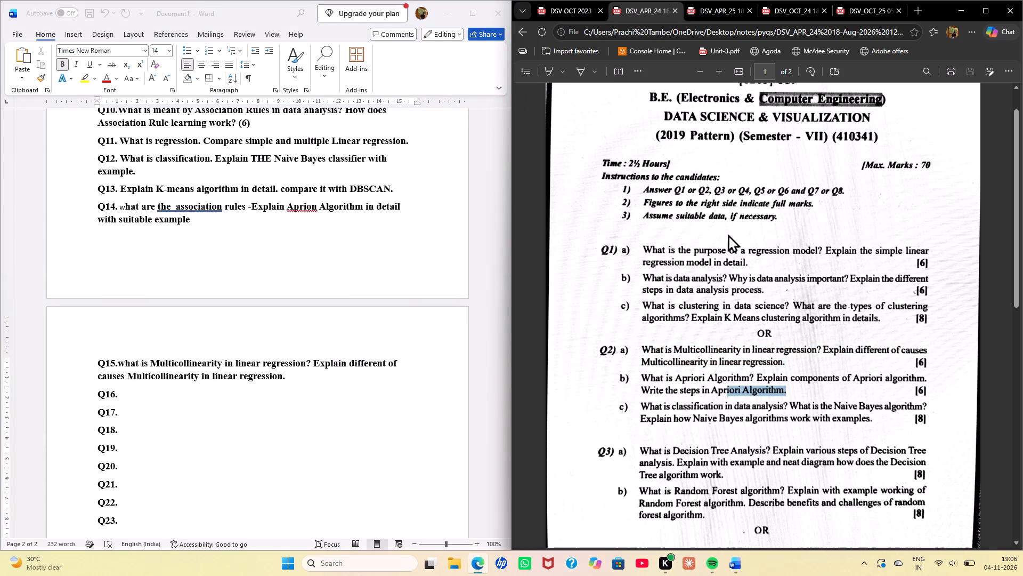
drag(695, 383, 636, 378)
key(ctrl+c)
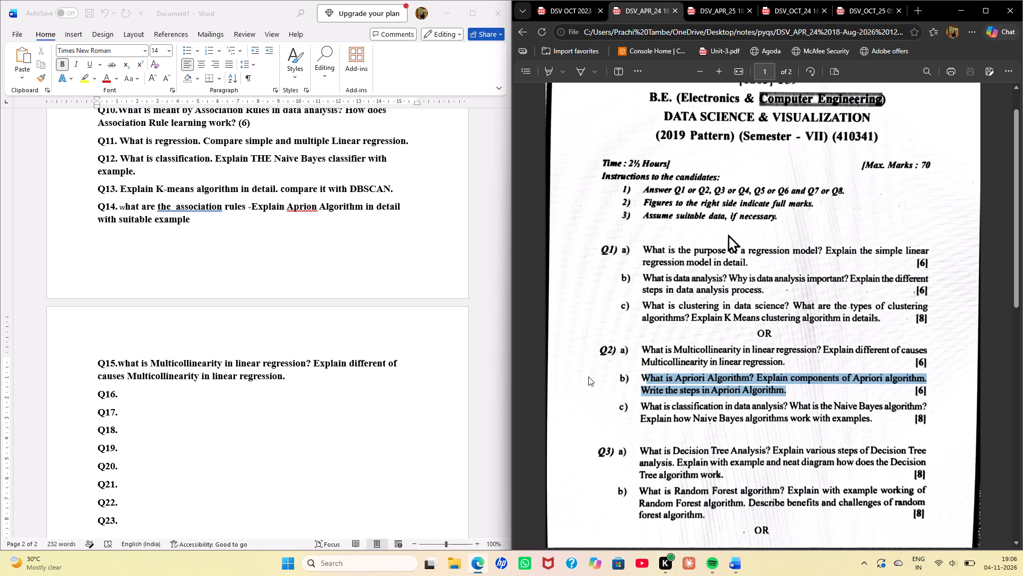
click(121, 394)
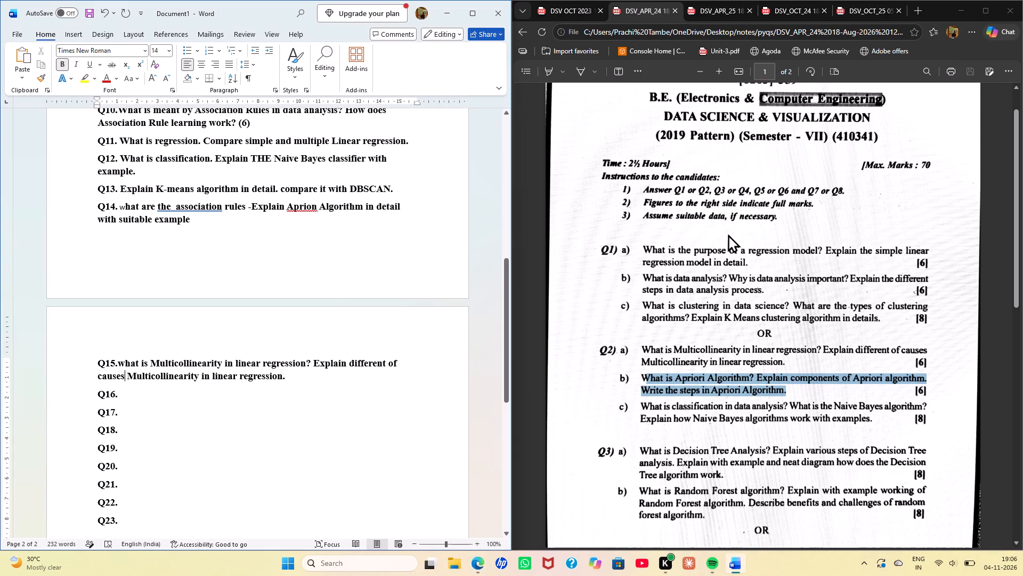
click(123, 394)
key(ctrl+v)
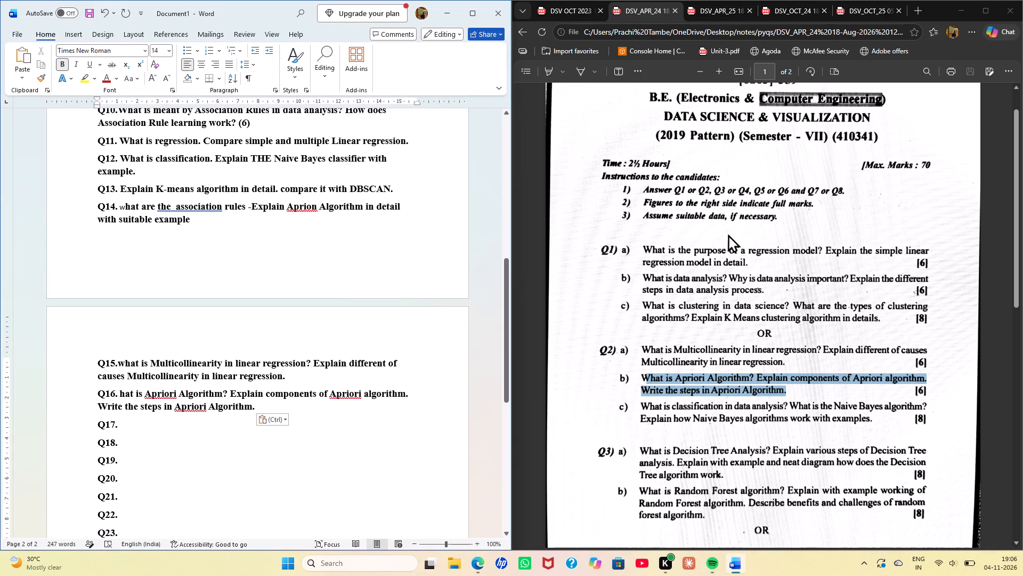
click(120, 394)
key(w)
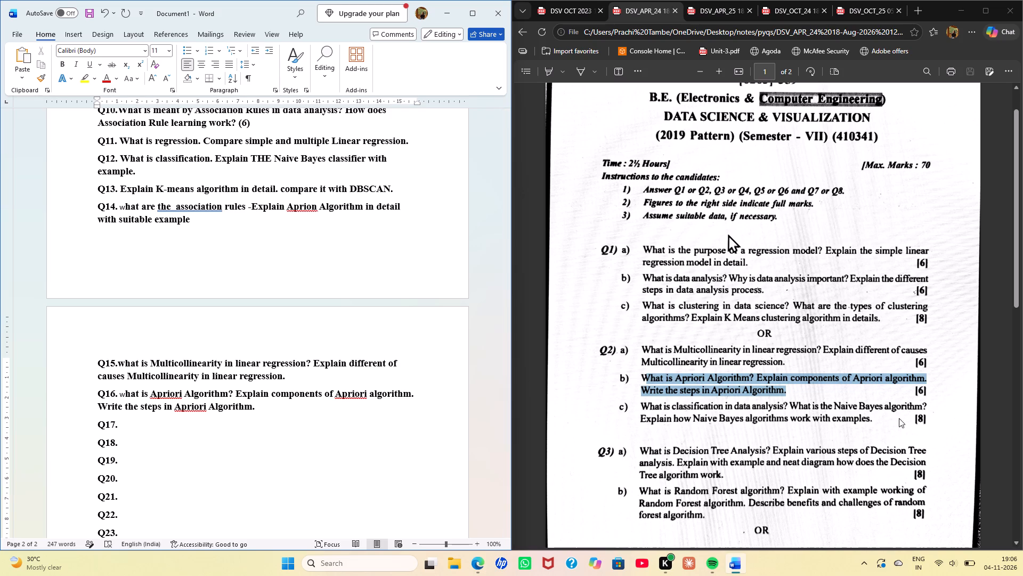
Copy the April 2024 paper's Q2 c) question on classification and the Naive Bayes algorithm into Q17, after a space.
click(876, 420)
drag(876, 420, 657, 406)
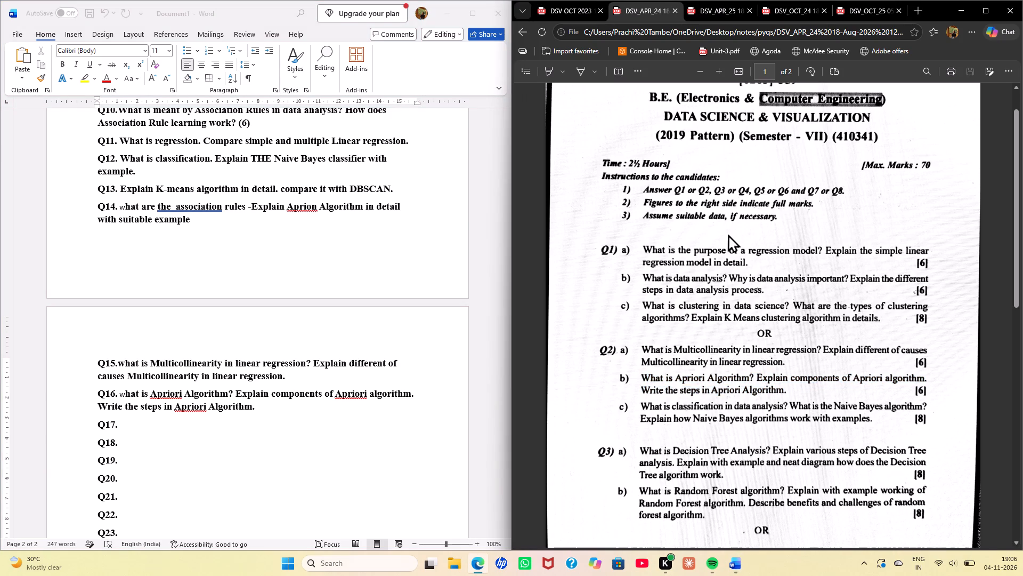
drag(657, 406, 641, 404)
drag(641, 404, 868, 426)
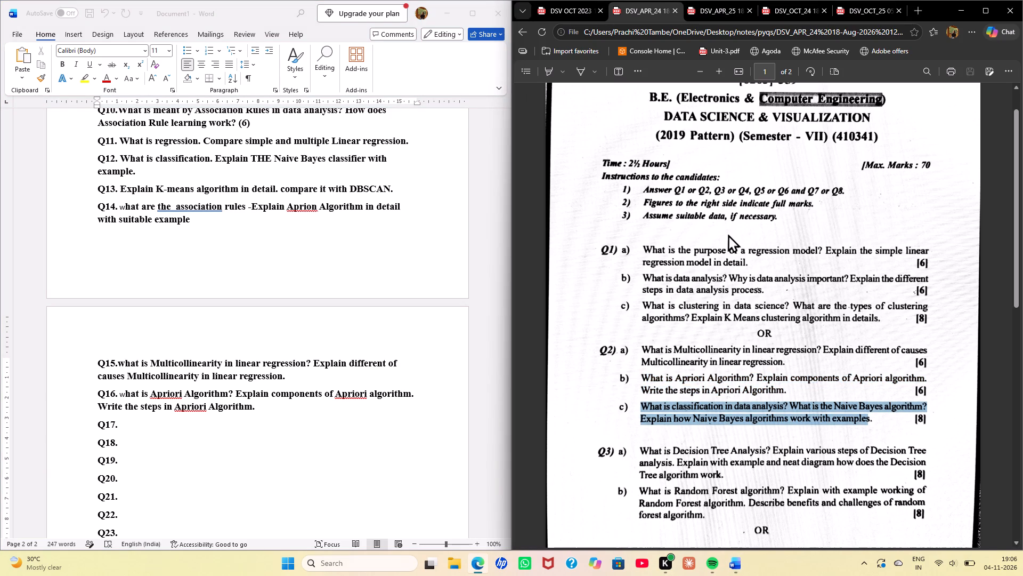
drag(868, 426, 874, 426)
key(ctrl+c)
click(125, 422)
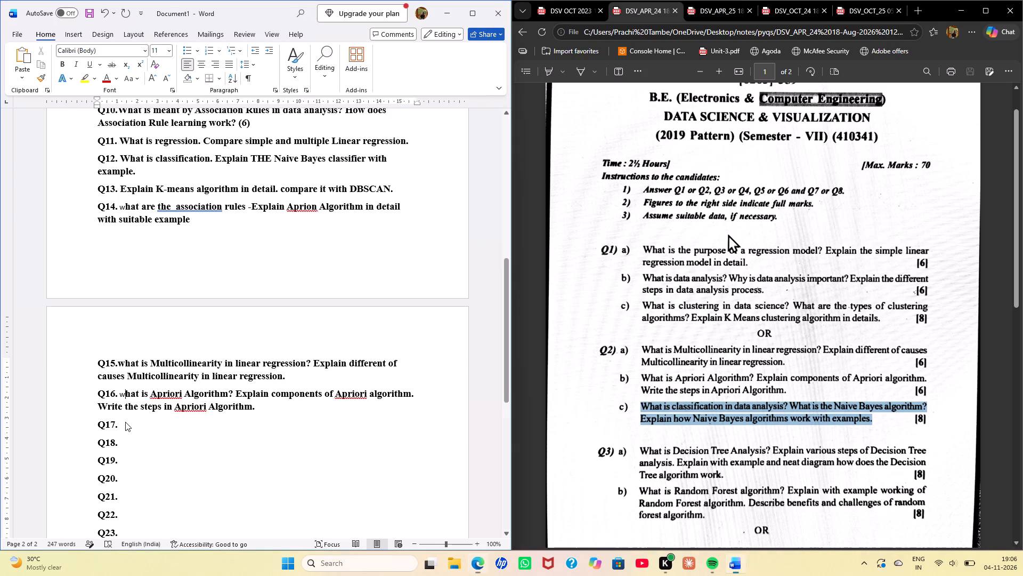
click(126, 425)
key(space)
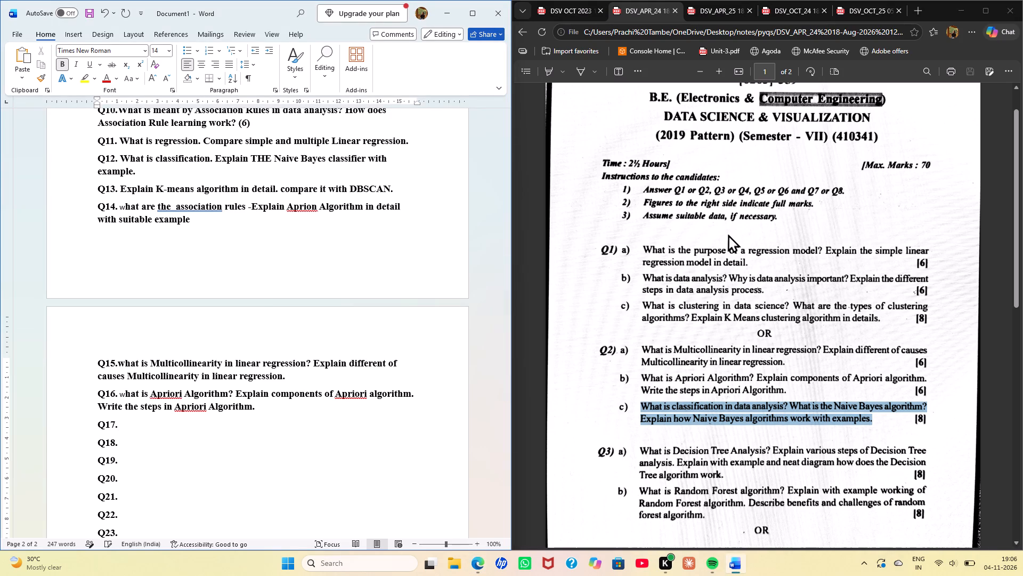
key(ctrl+v)
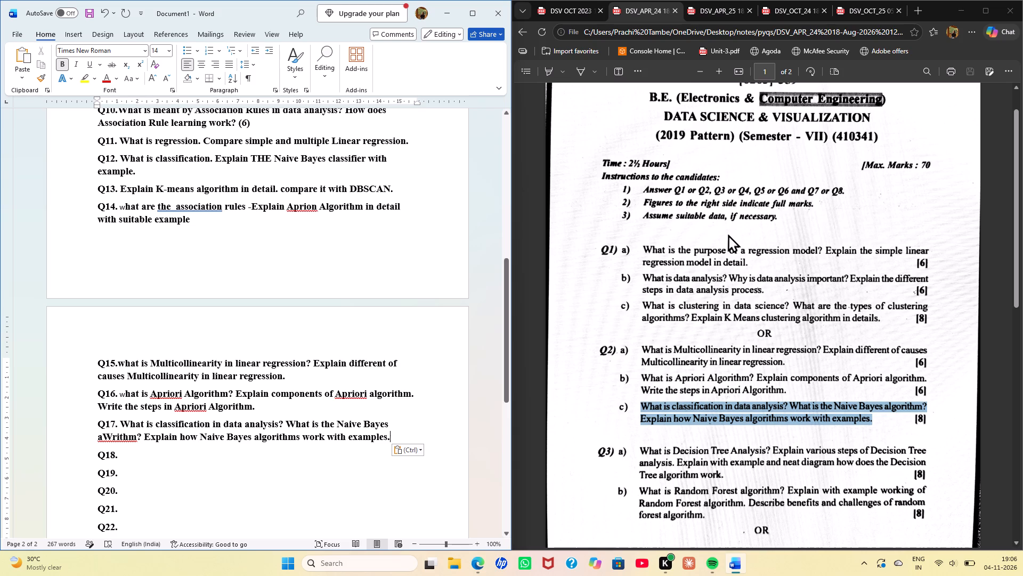
Replace the misread word before the second question mark in Q17 with "alorithm".
click(139, 441)
click(136, 438)
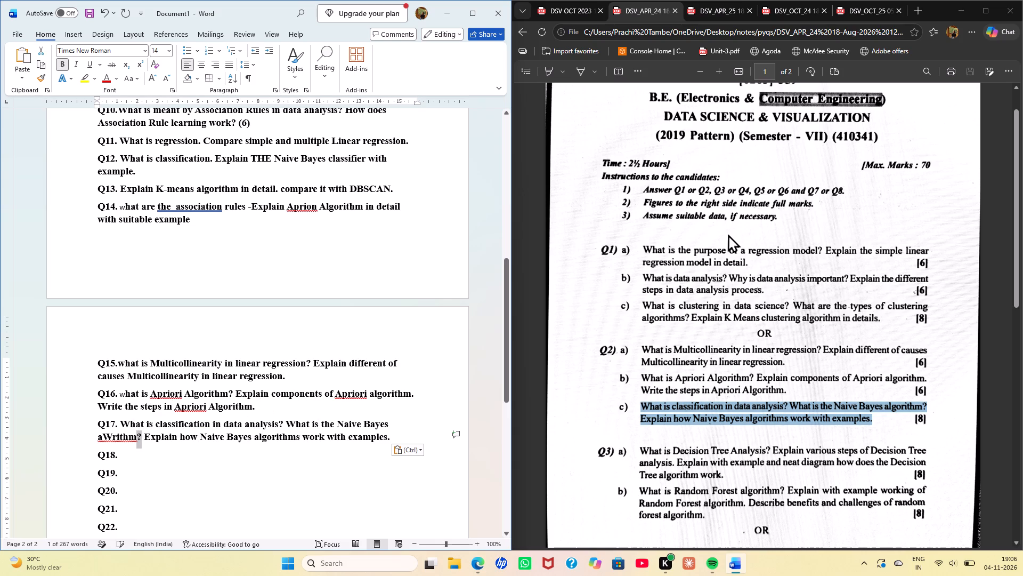
key(BackSpace)
key(BackSpace)
key(BackSpace)
key(BackSpace)
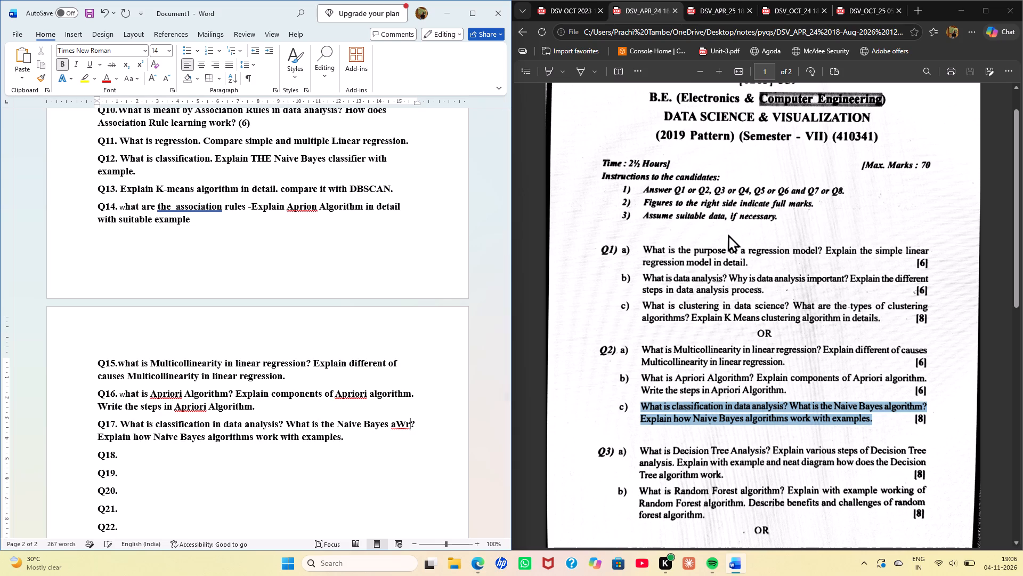
key(BackSpace)
key(BackSpace)
text(lo)
text(rithm)
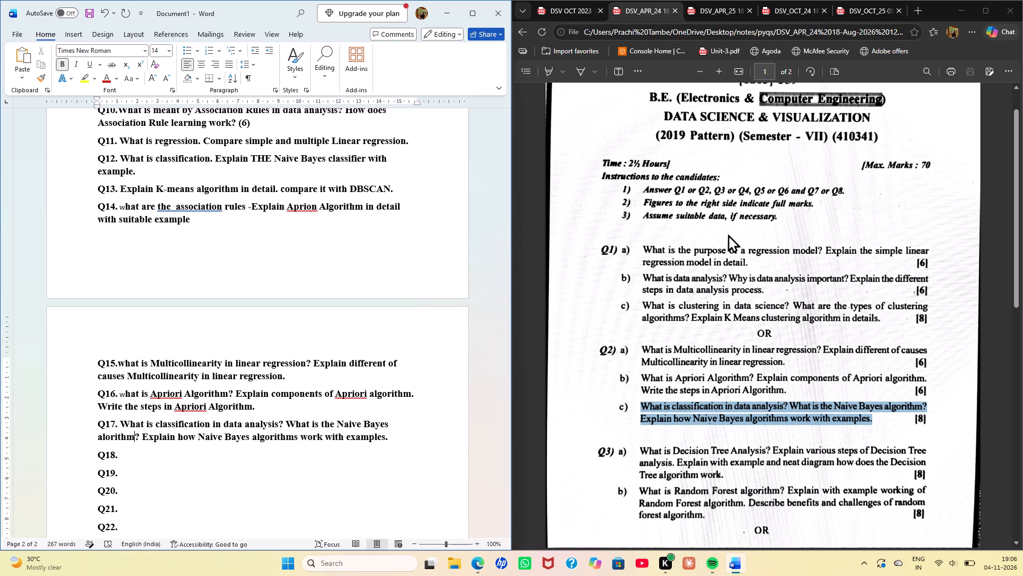
Copy the April 2024 paper's Q1 c) question on clustering and K Means into Q18 after a space, adding the leading "w" of "what".
drag(882, 319, 643, 302)
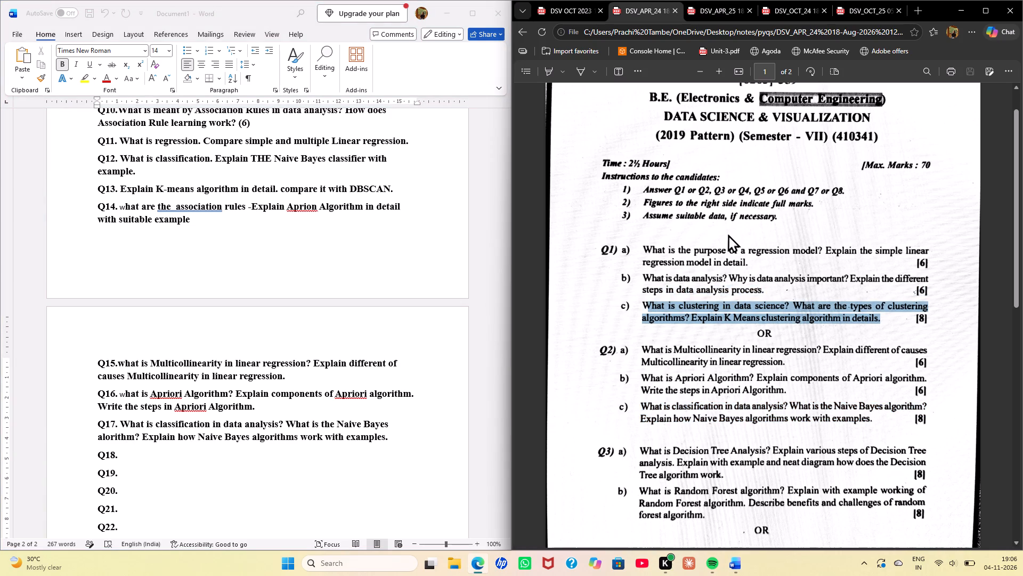
drag(643, 302, 642, 302)
key(ctrl+c)
click(121, 460)
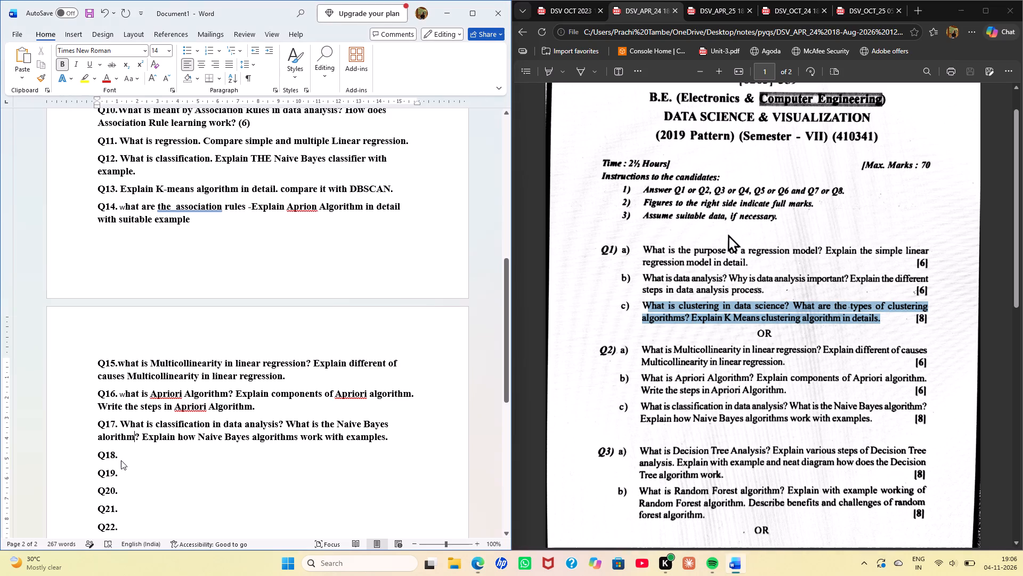
click(127, 451)
key(space)
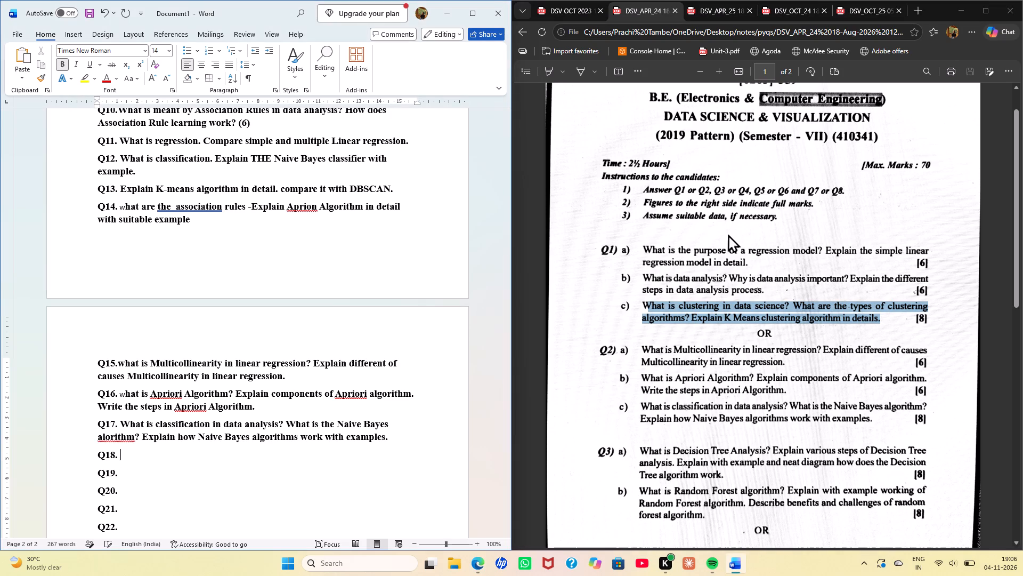
key(ctrl+v)
click(121, 455)
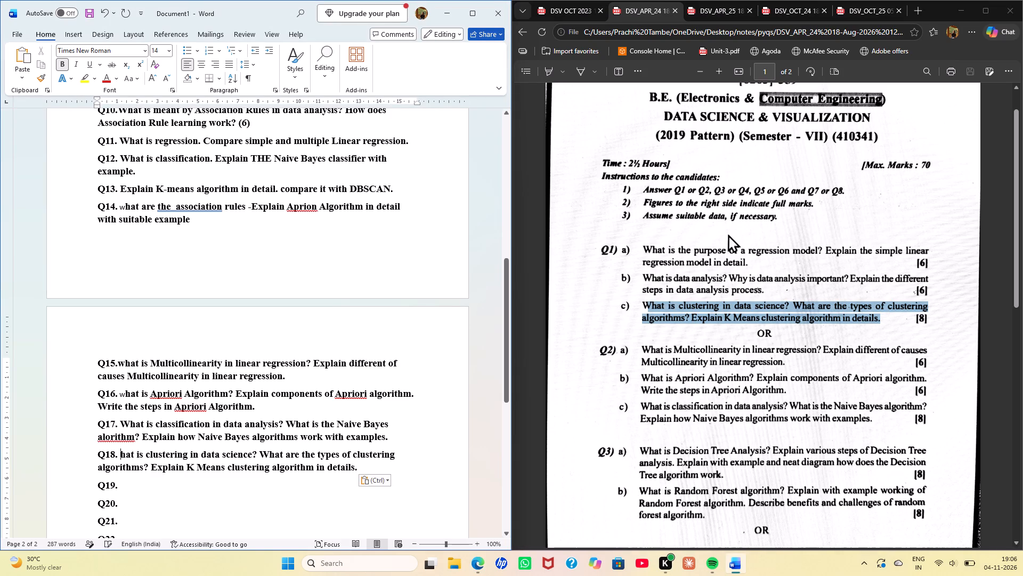
key(w)
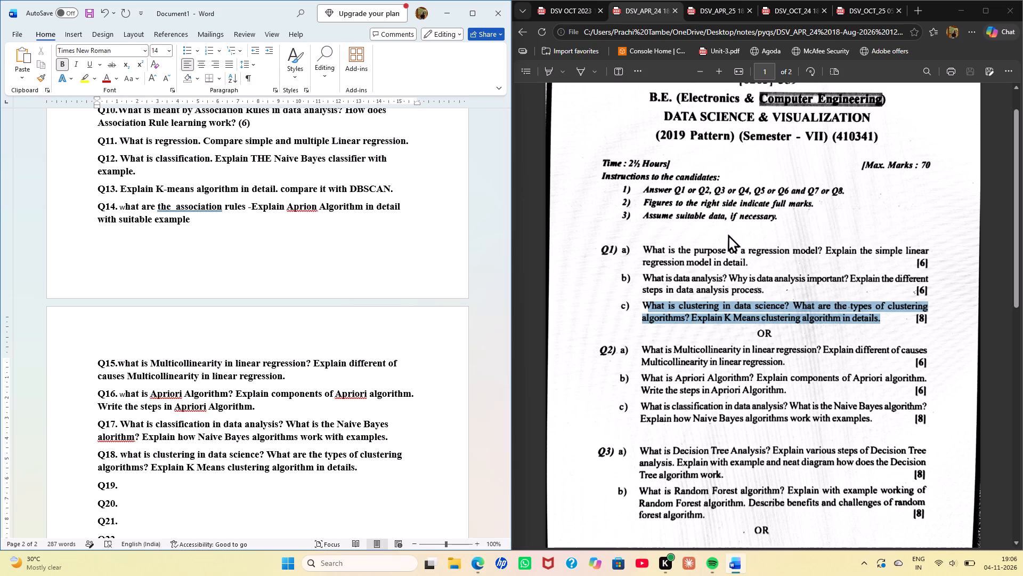
Fill Q19 with "what" followed by the April 2024 paper's copied Q1 b) text on data analysis, adding the missing "i" of "is".
drag(765, 291, 676, 283)
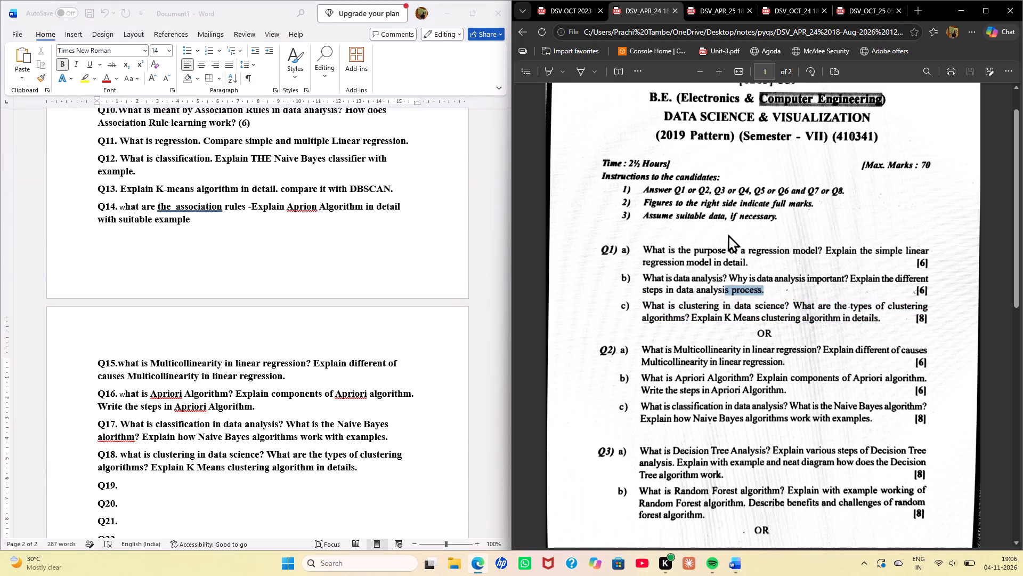
drag(676, 283, 667, 278)
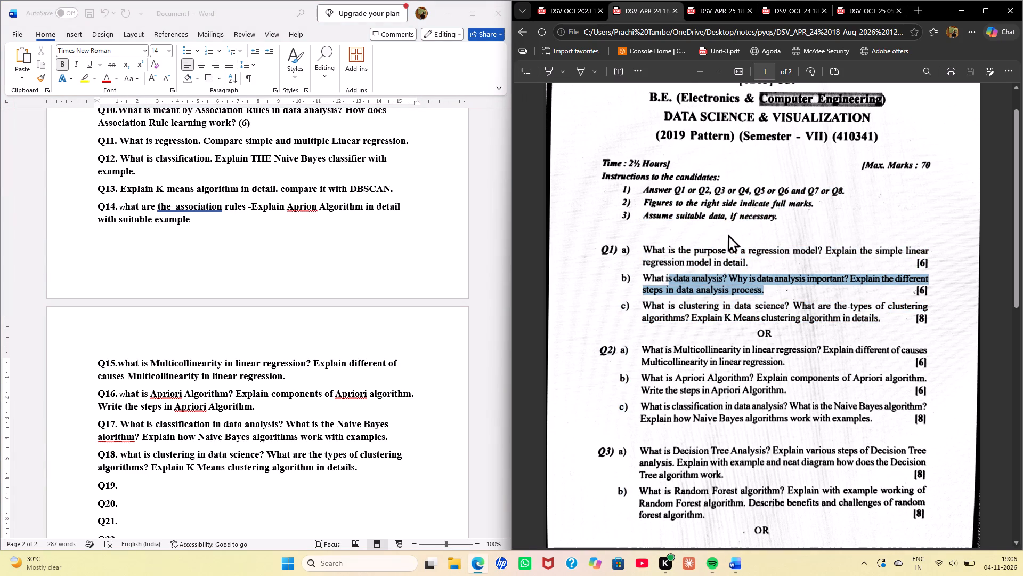
drag(667, 278, 663, 277)
key(ctrl+c)
click(124, 482)
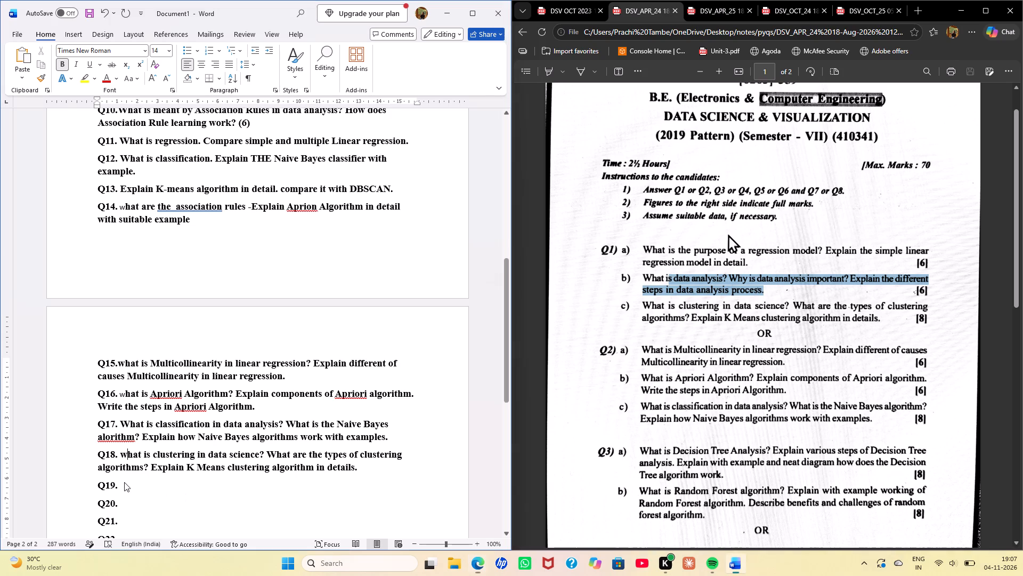
click(123, 486)
key(space)
text(what)
key(space)
key(ctrl+v)
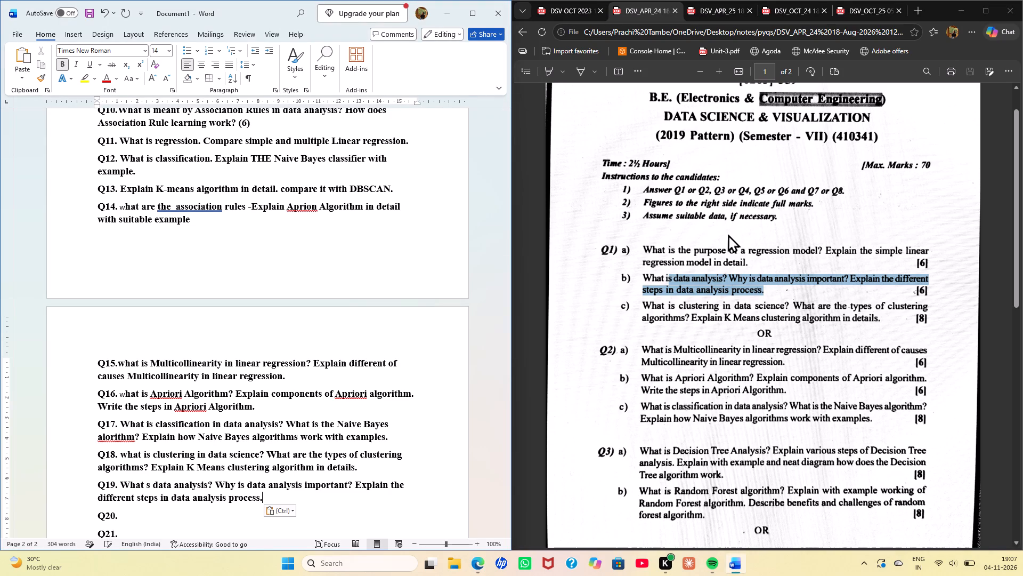
scroll(123, 486, down, 1)
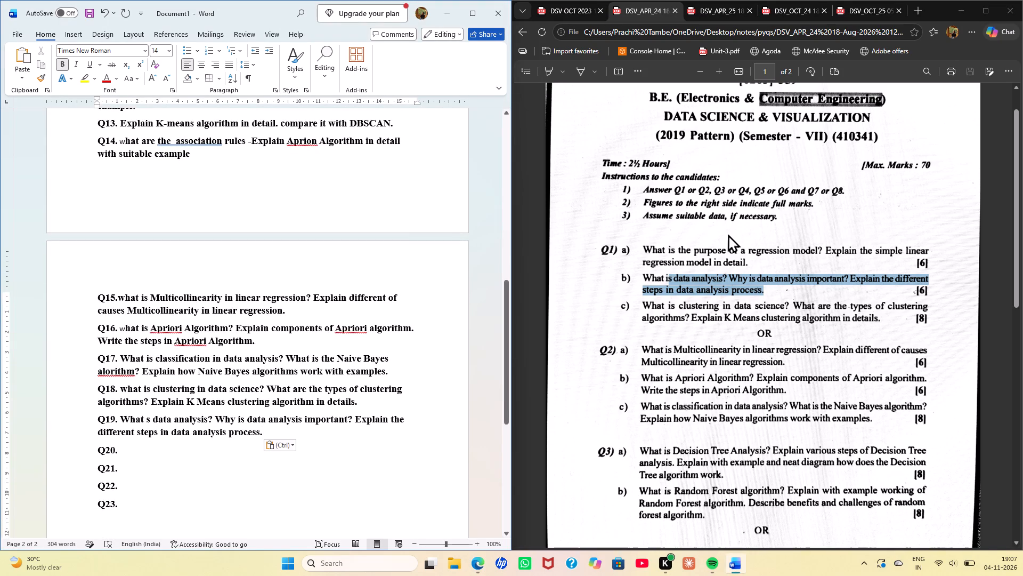
click(145, 420)
key(i)
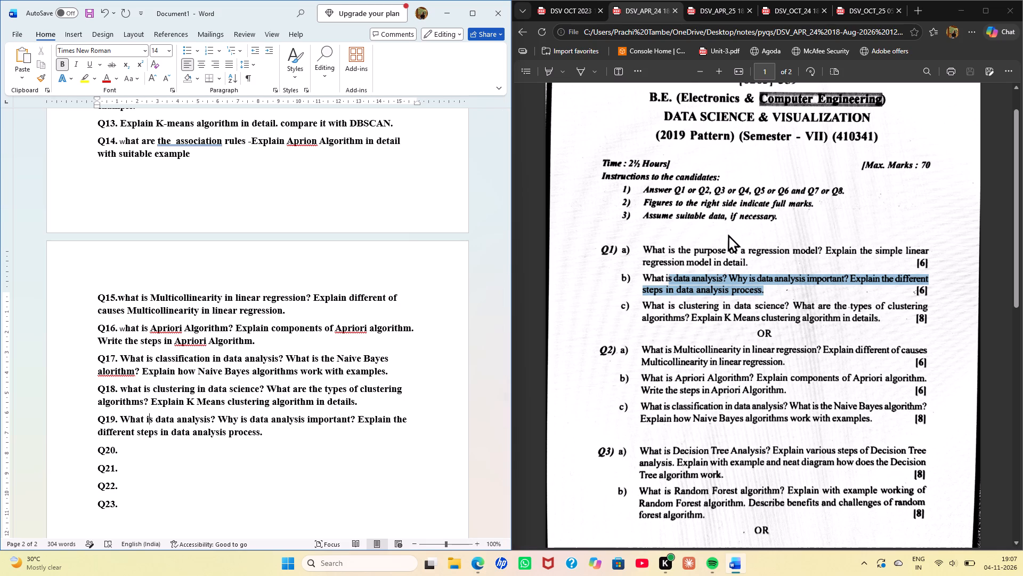
Copy the April 2024 paper's Q1 a) question on the regression model's purpose into Q20, adding a "w" right after the question number.
drag(752, 262, 645, 247)
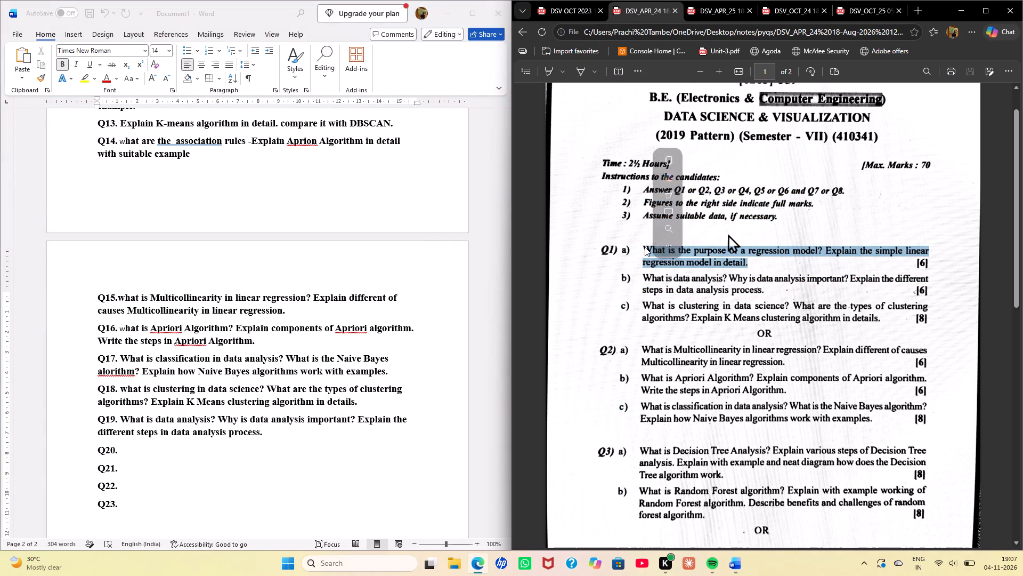
key(ctrl+c)
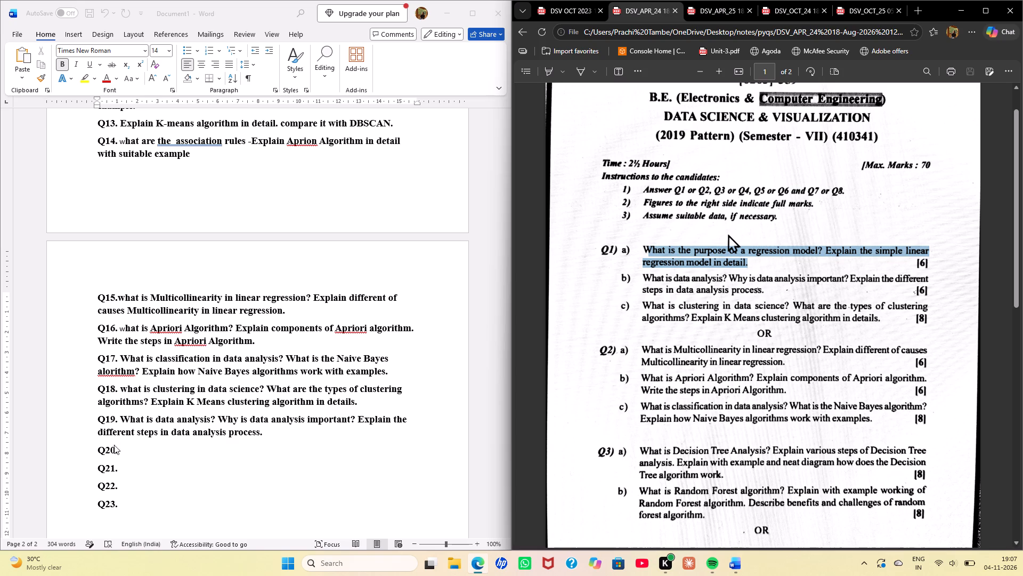
click(125, 449)
click(125, 450)
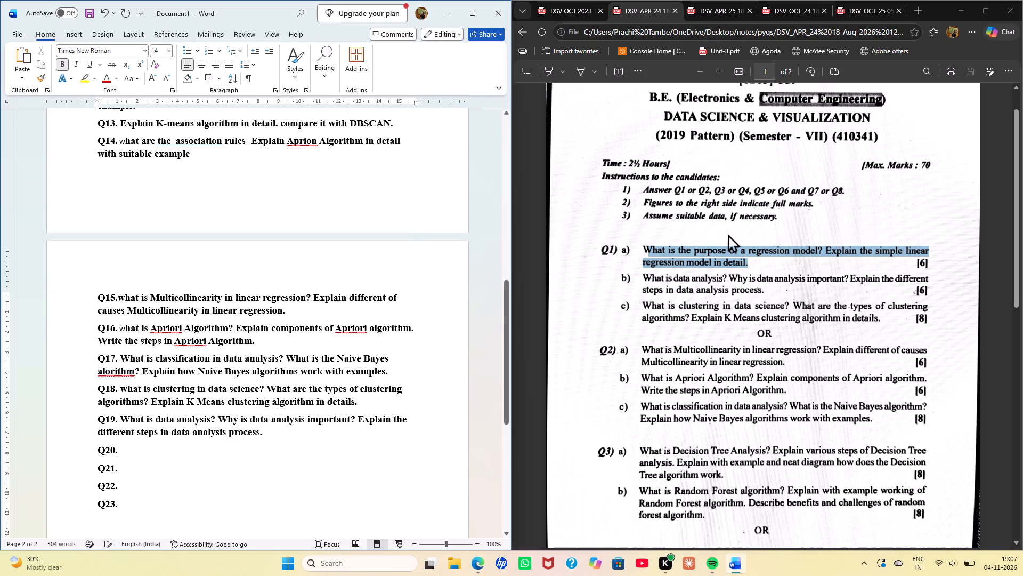
key(space)
key(ctrl+v)
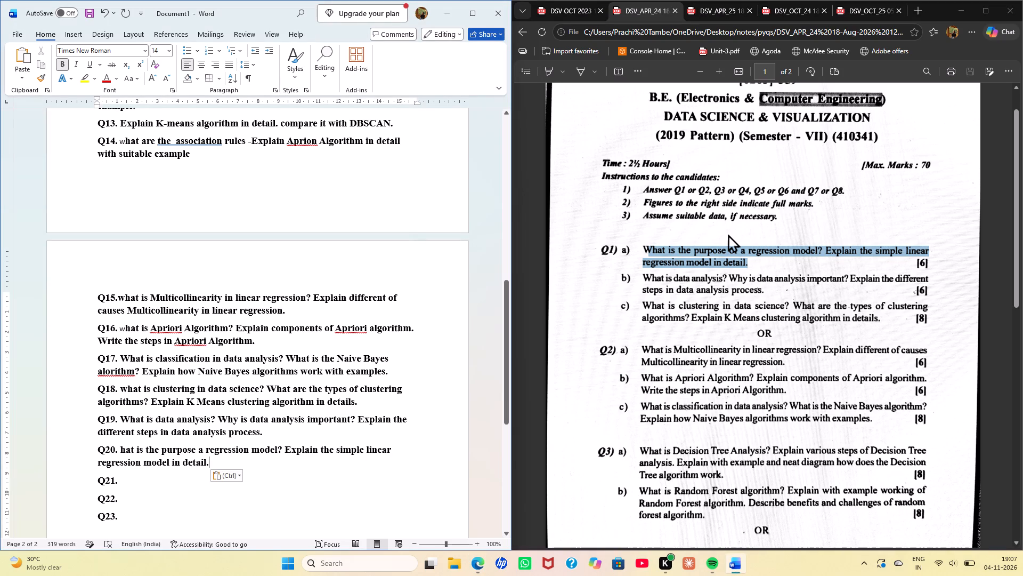
click(119, 451)
key(w)
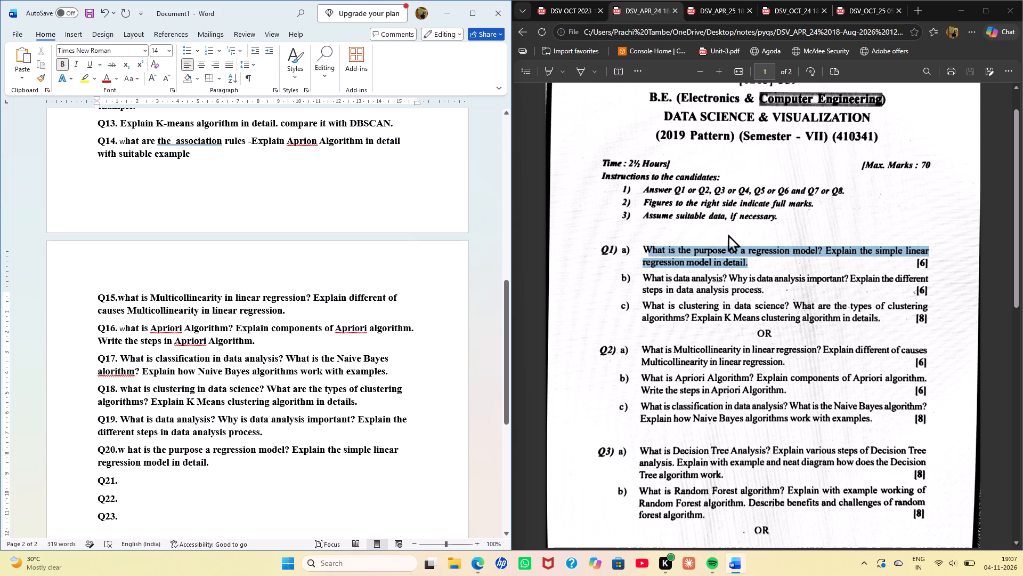
Copy the October 2023 paper's Q2 a) question on Inertia, Dunn Index and Silhouette Score into Q21, after a space.
click(571, 5)
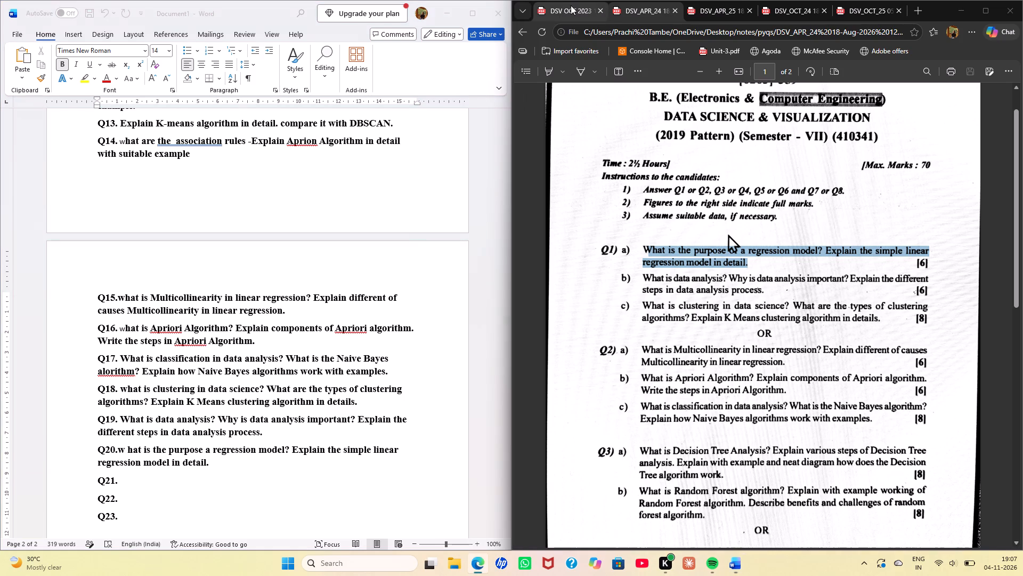
scroll(778, 266, down, 1)
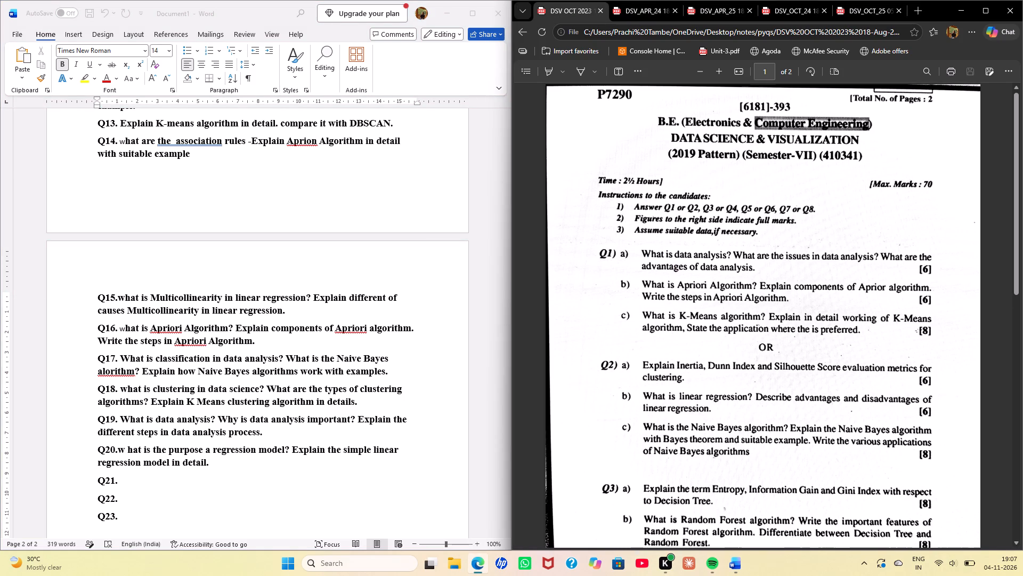
scroll(778, 266, down, 1)
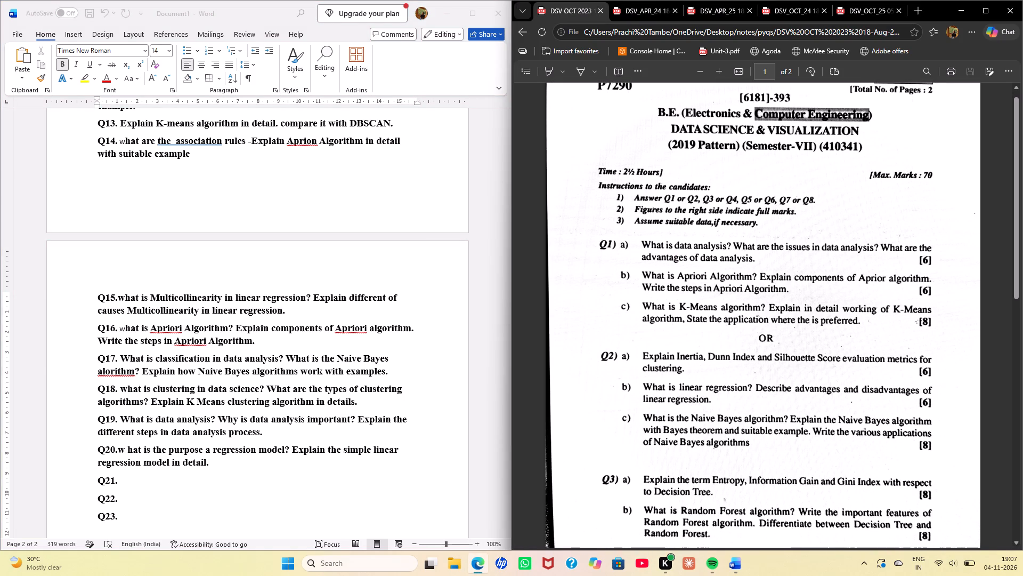
scroll(760, 333, down, 1)
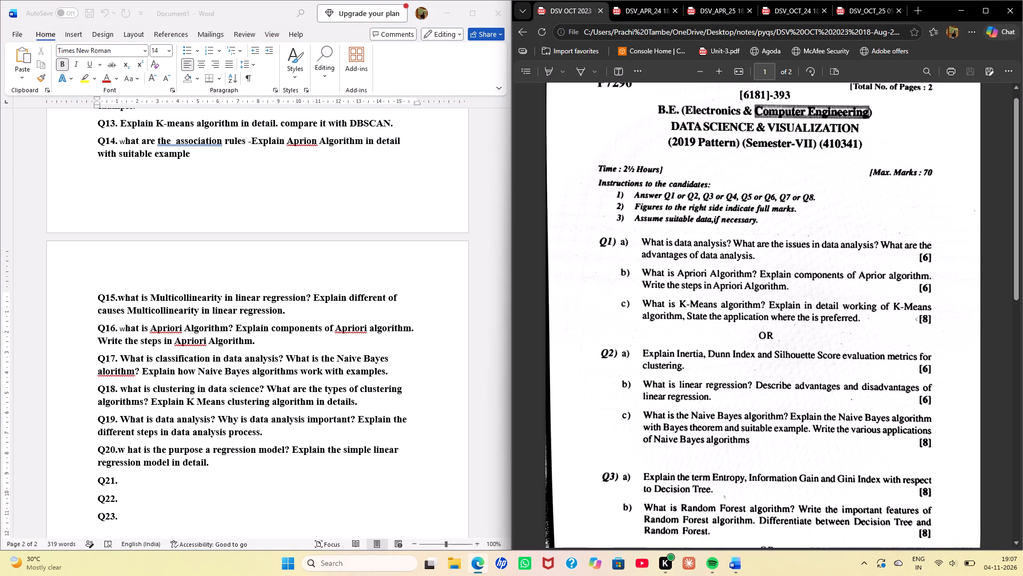
scroll(760, 333, down, 2)
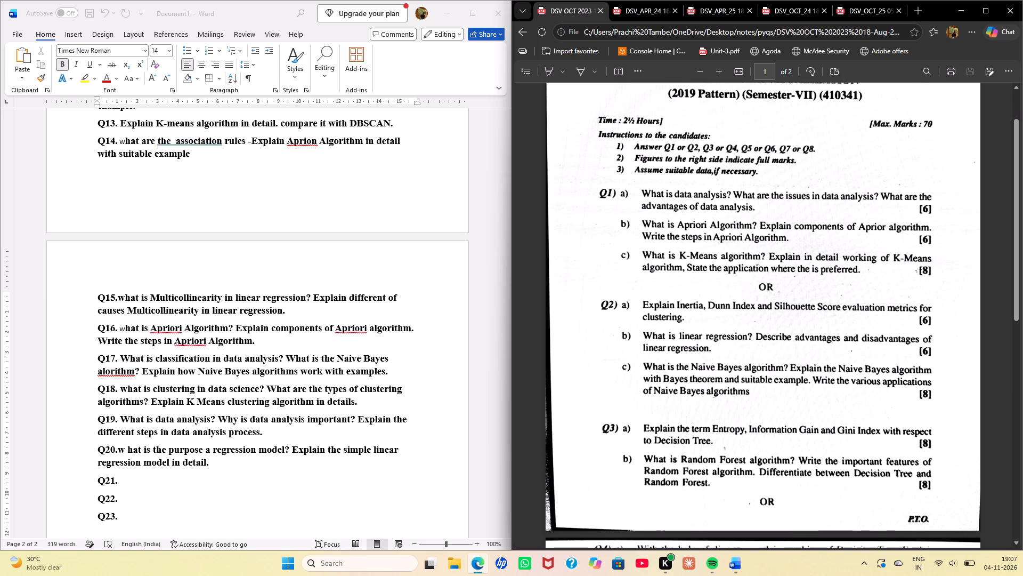
scroll(760, 333, down, 1)
drag(686, 318, 630, 307)
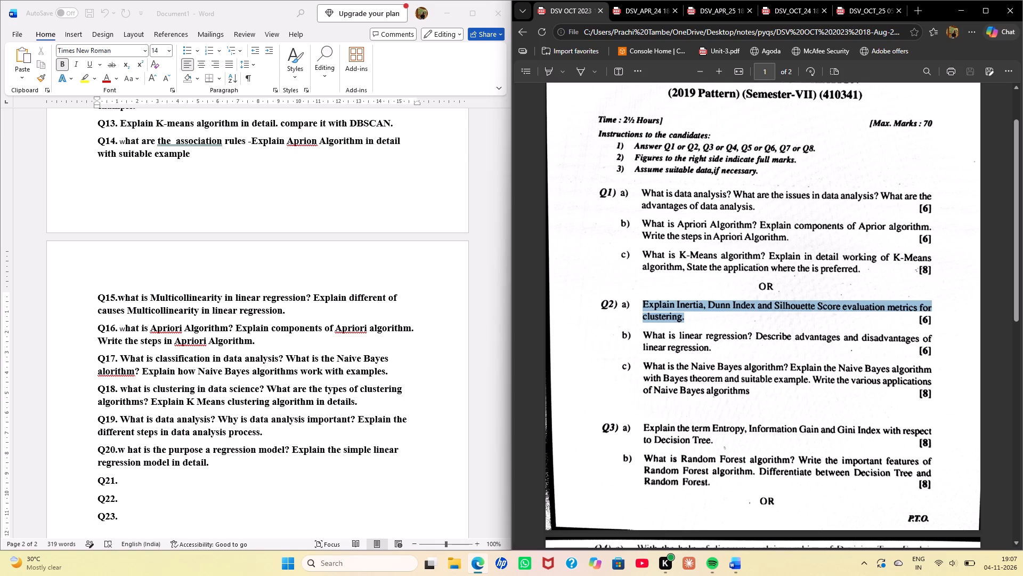
drag(630, 307, 630, 306)
key(ctrl+c)
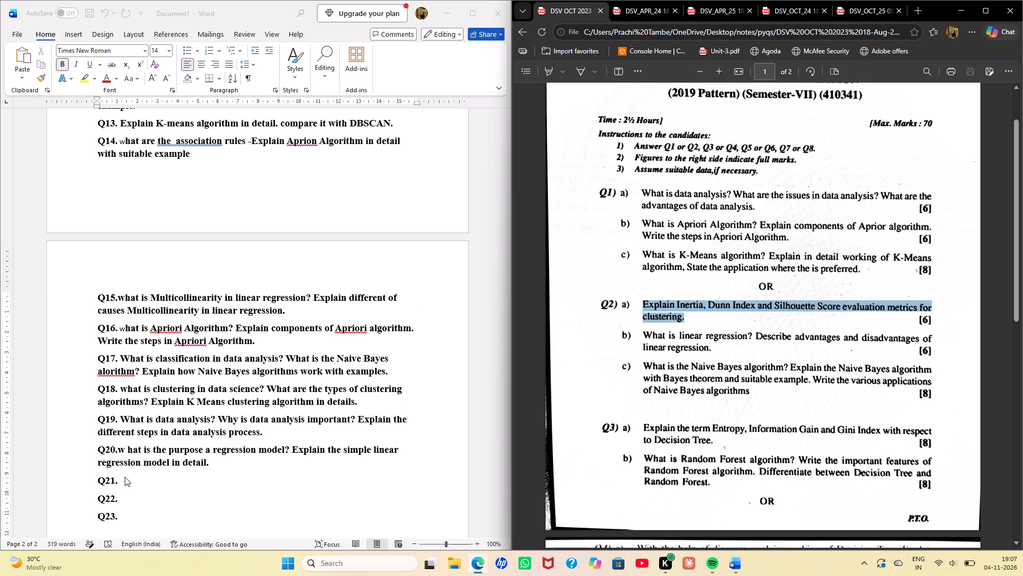
click(123, 481)
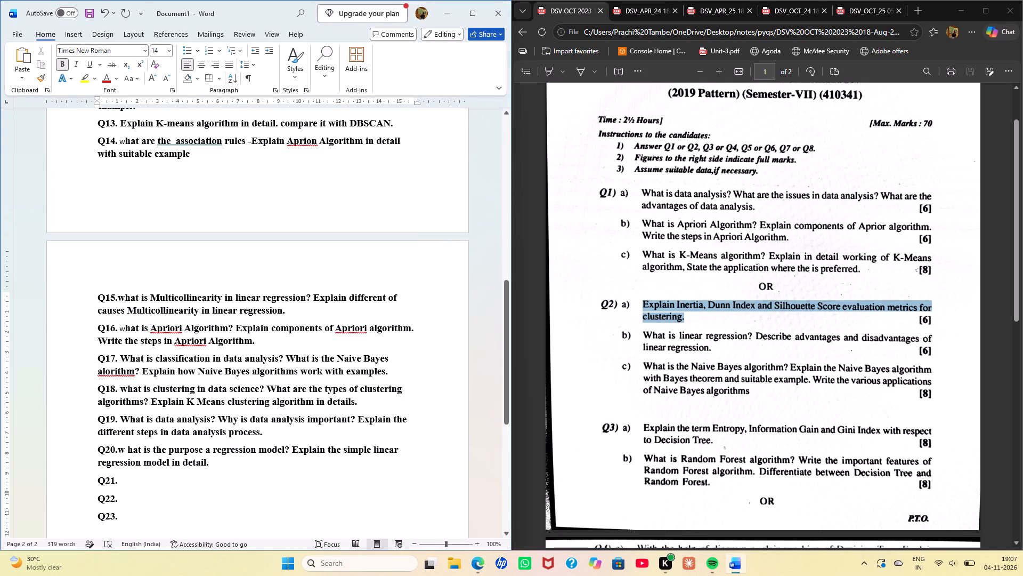
click(125, 481)
key(space)
key(ctrl+v)
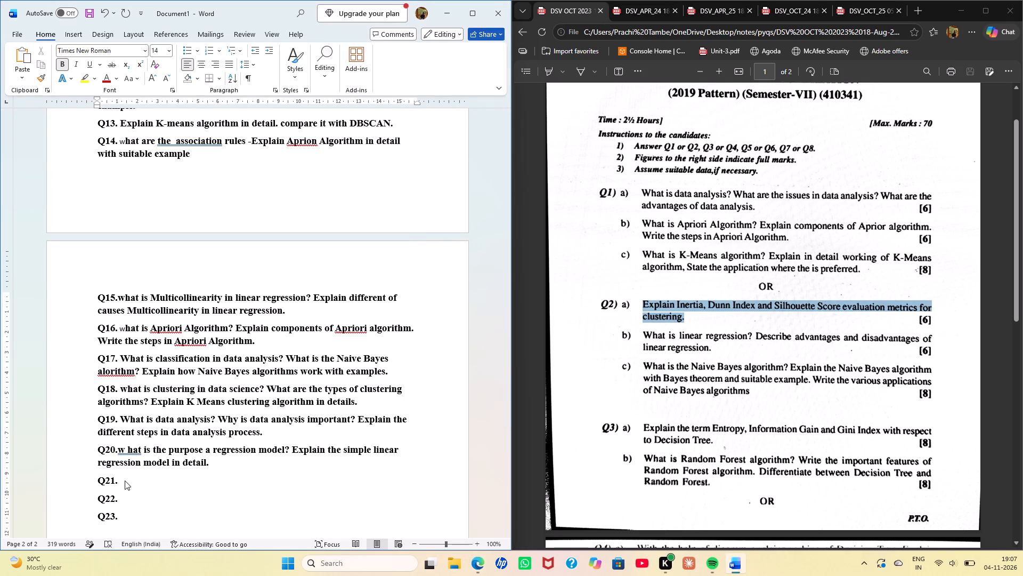
scroll(125, 481, down, 1)
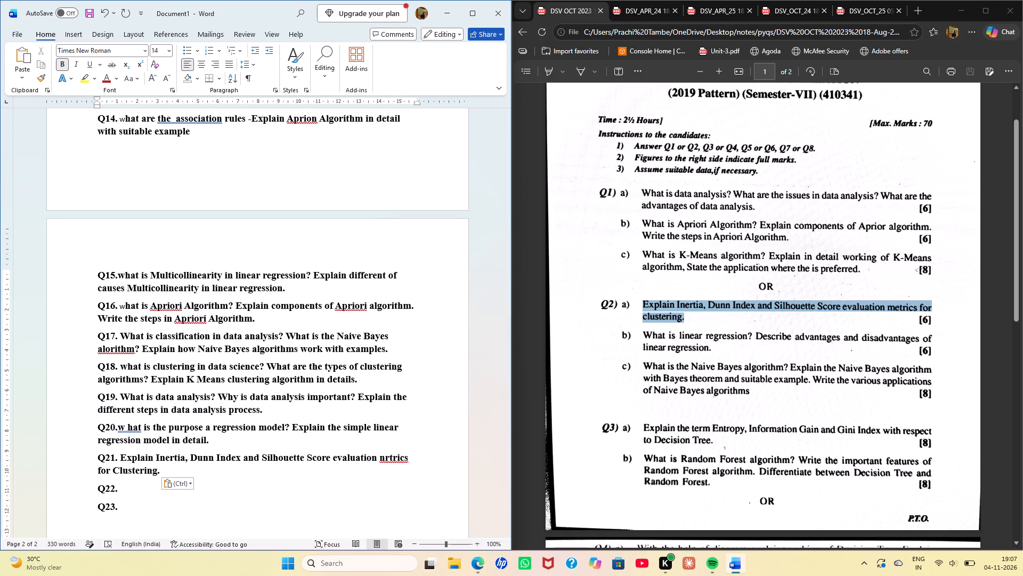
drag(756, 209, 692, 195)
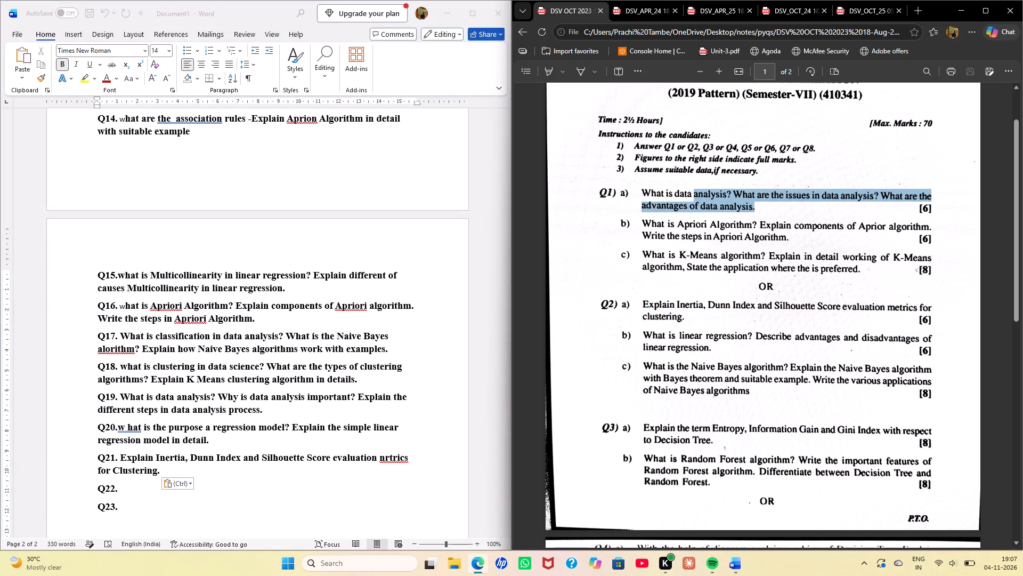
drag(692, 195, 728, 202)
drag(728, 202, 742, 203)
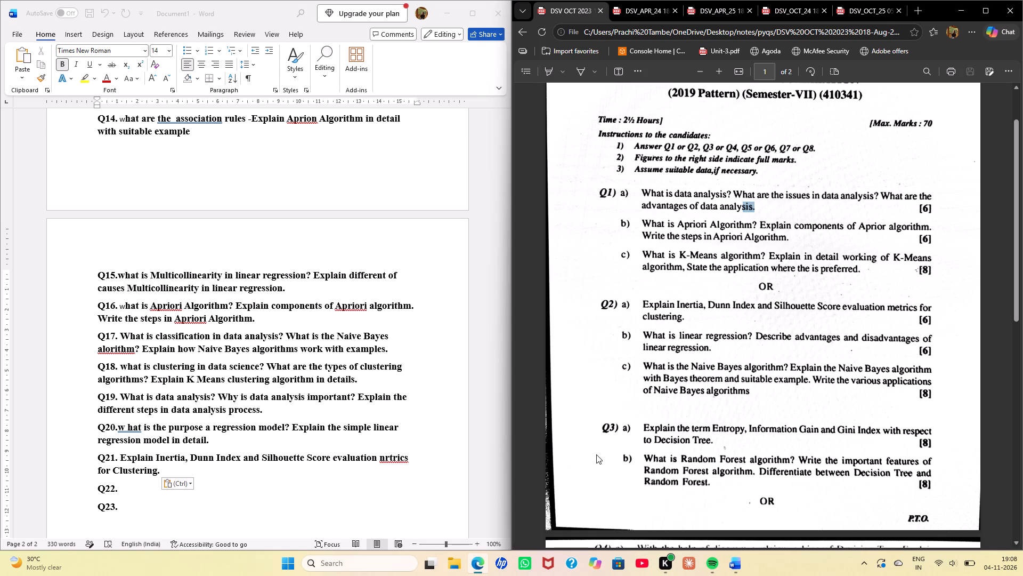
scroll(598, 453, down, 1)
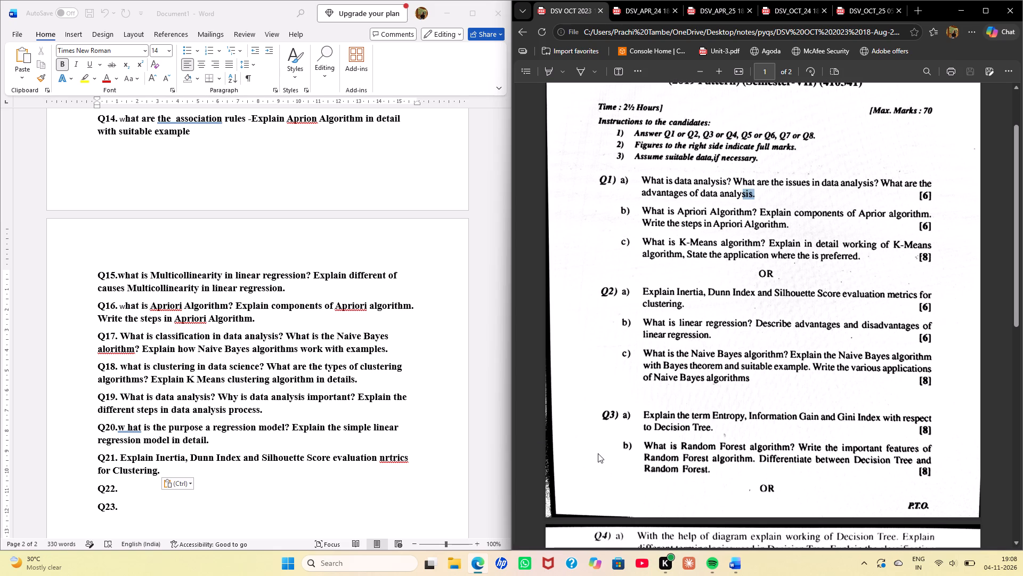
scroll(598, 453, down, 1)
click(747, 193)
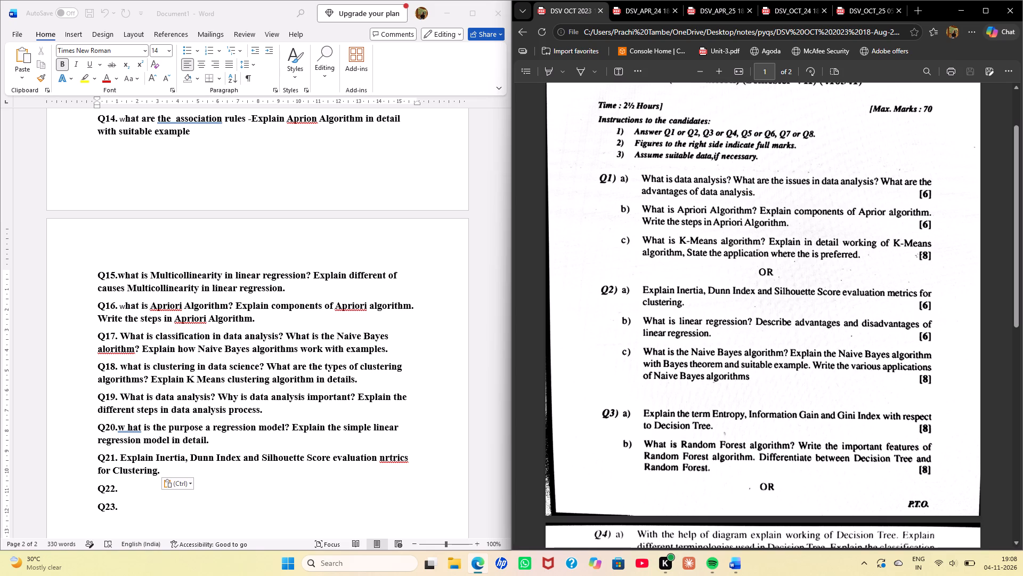
Copy the October 2023 paper's Q1 a) question on the issues and advantages of data analysis into Q22, after a space.
drag(753, 193, 627, 178)
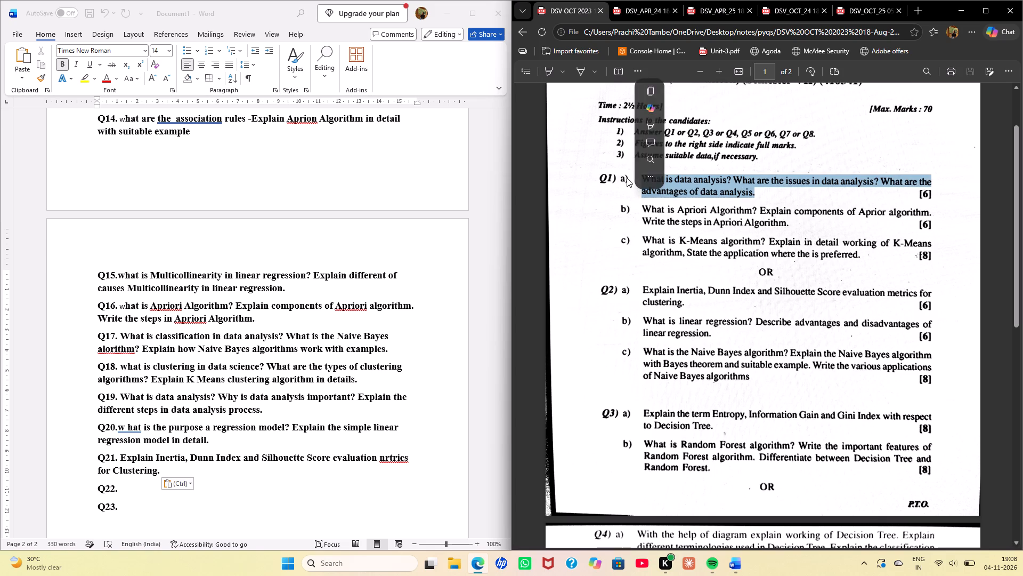
key(ctrl+c)
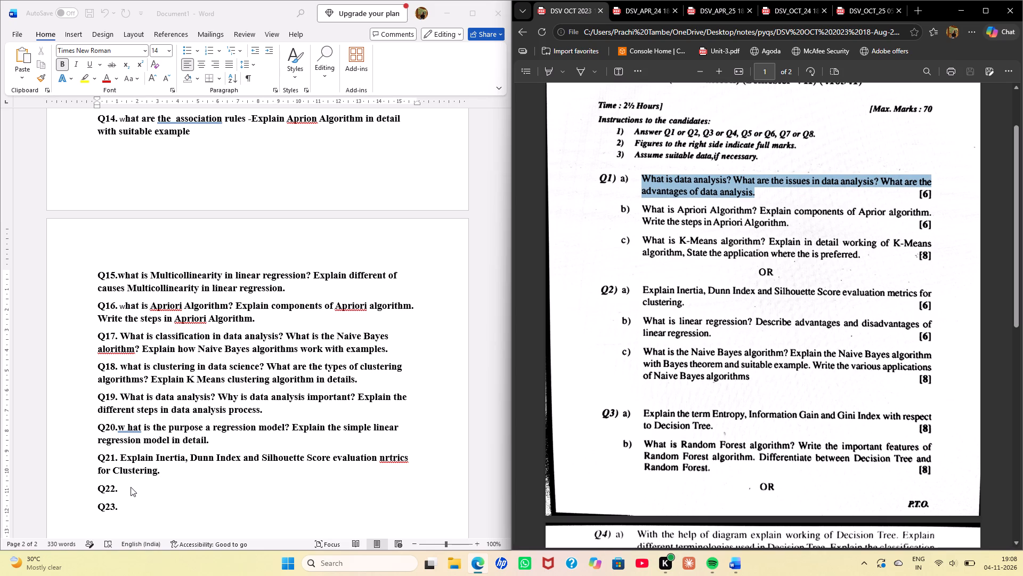
click(131, 487)
click(122, 489)
key(space)
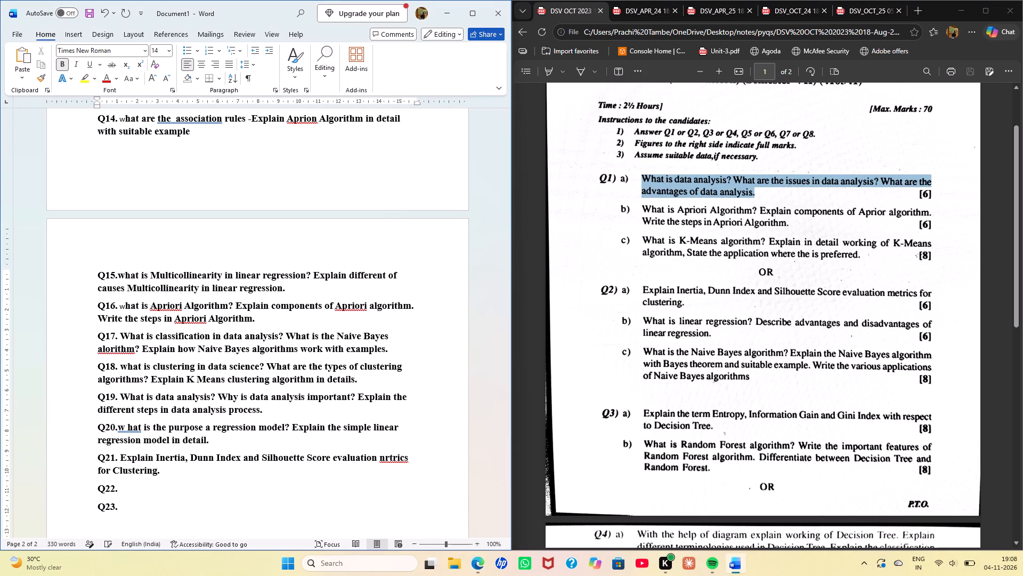
key(ctrl+v)
Look back through the question list to review the earlier entries from Q4 onward.
scroll(255, 389, down, 1)
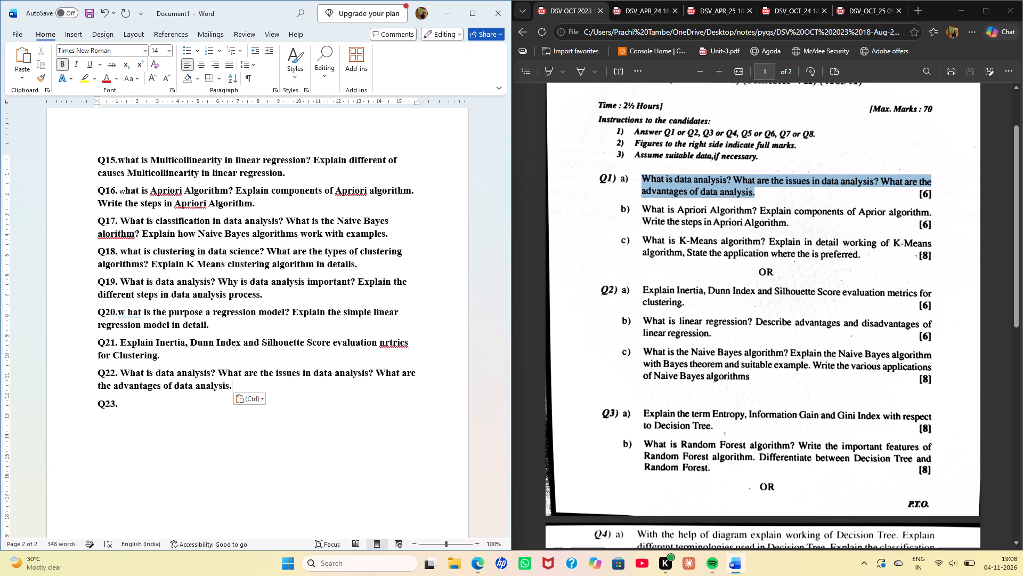
scroll(352, 259, up, 2)
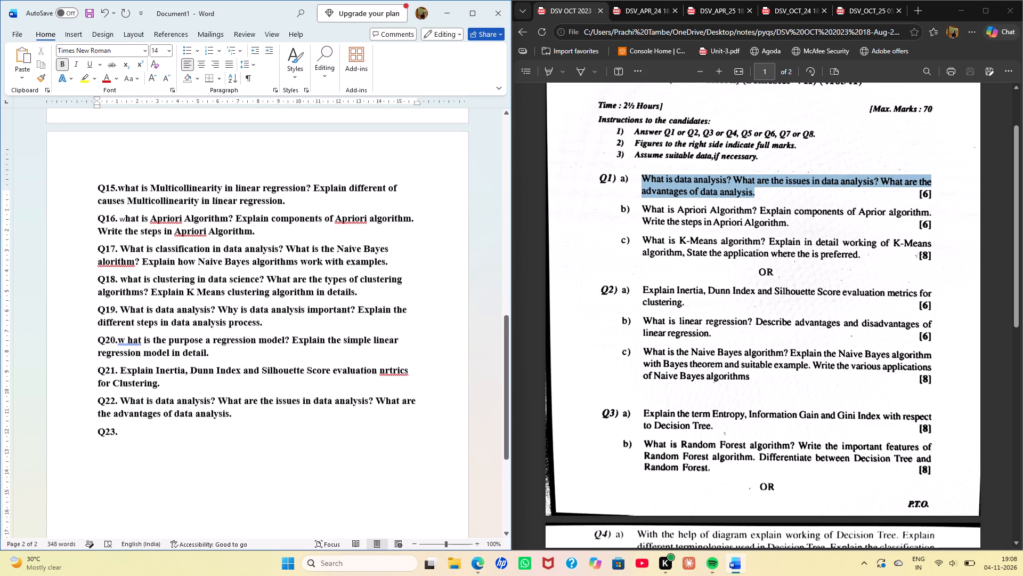
scroll(352, 259, up, 3)
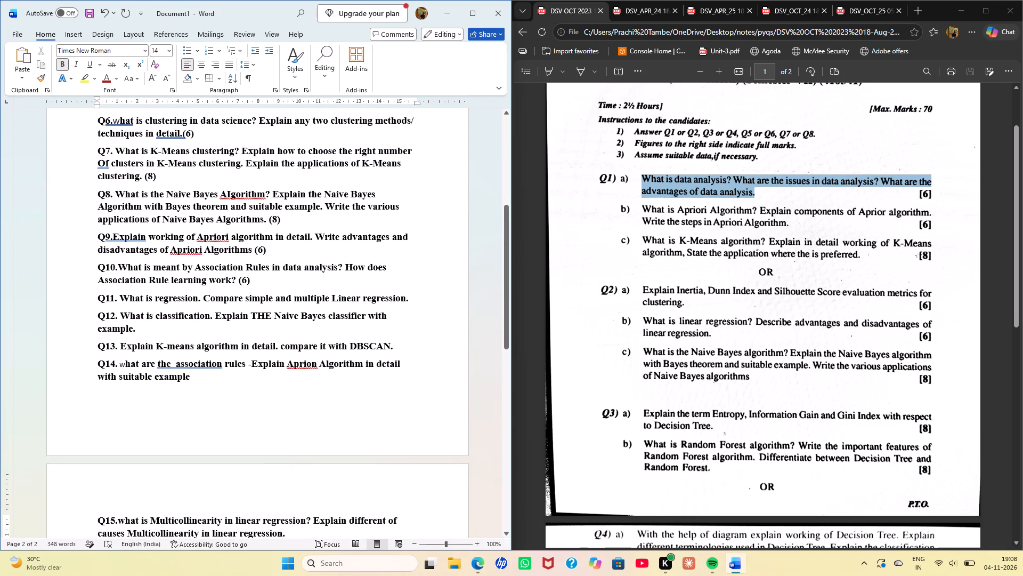
scroll(352, 259, up, 1)
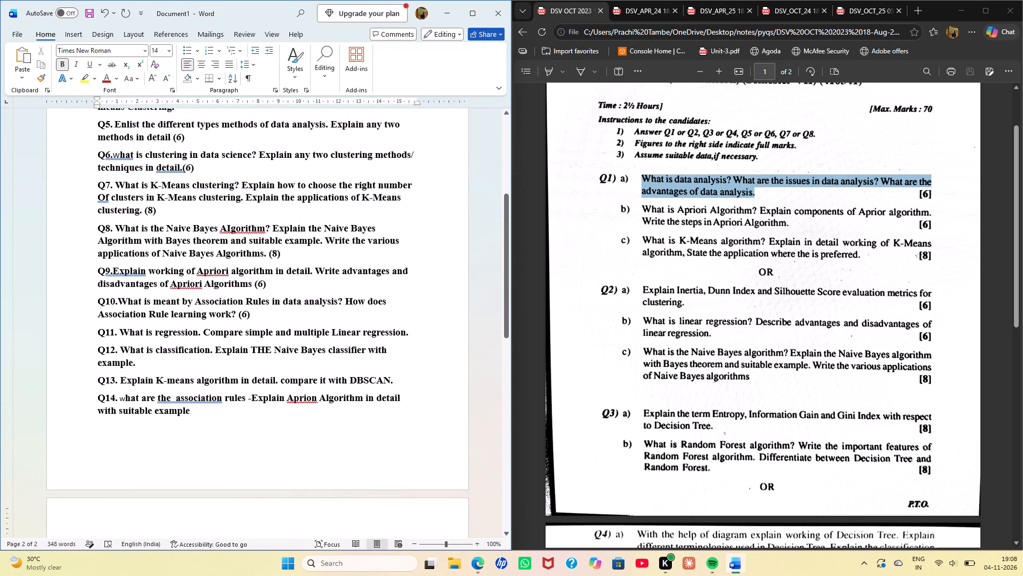
scroll(352, 259, up, 1)
scroll(212, 204, right, 1)
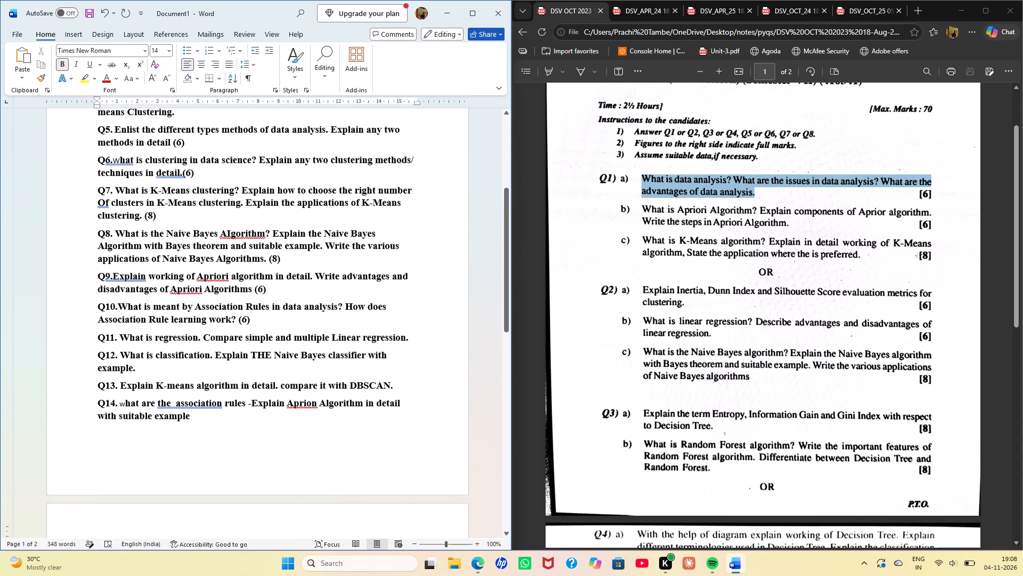
scroll(212, 204, right, 1)
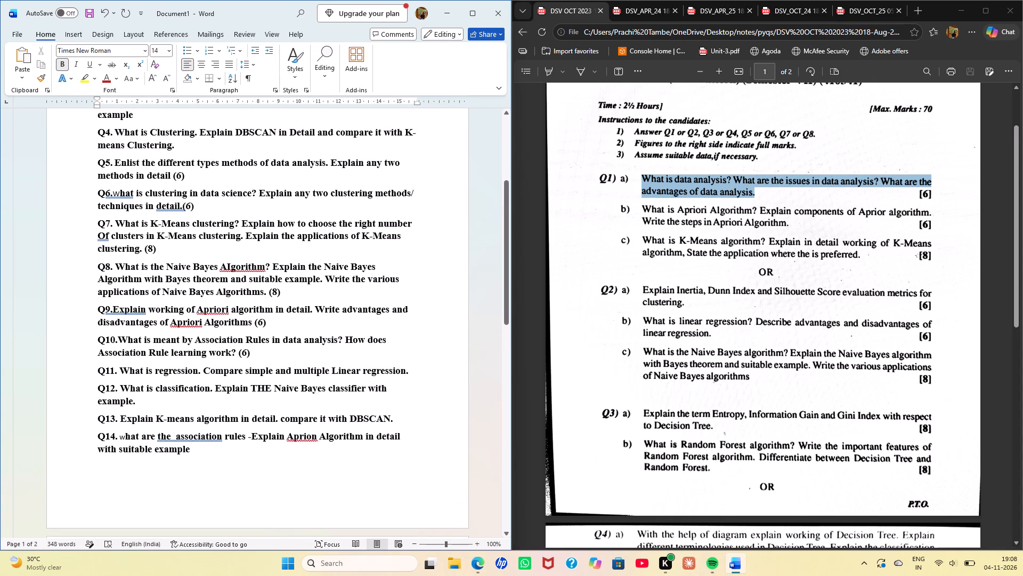
scroll(212, 204, right, 3)
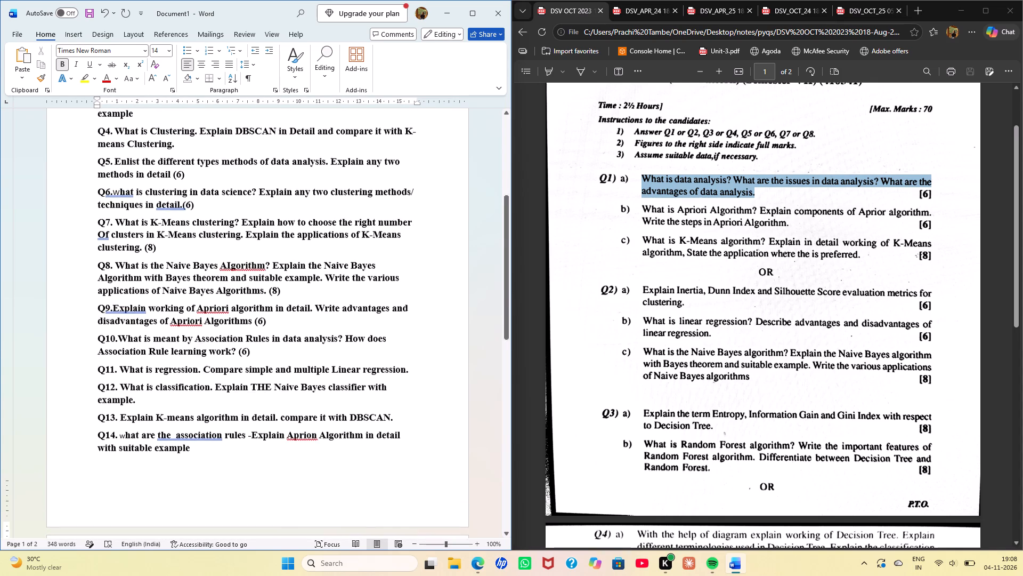
scroll(212, 204, right, 1)
scroll(212, 204, down, 1)
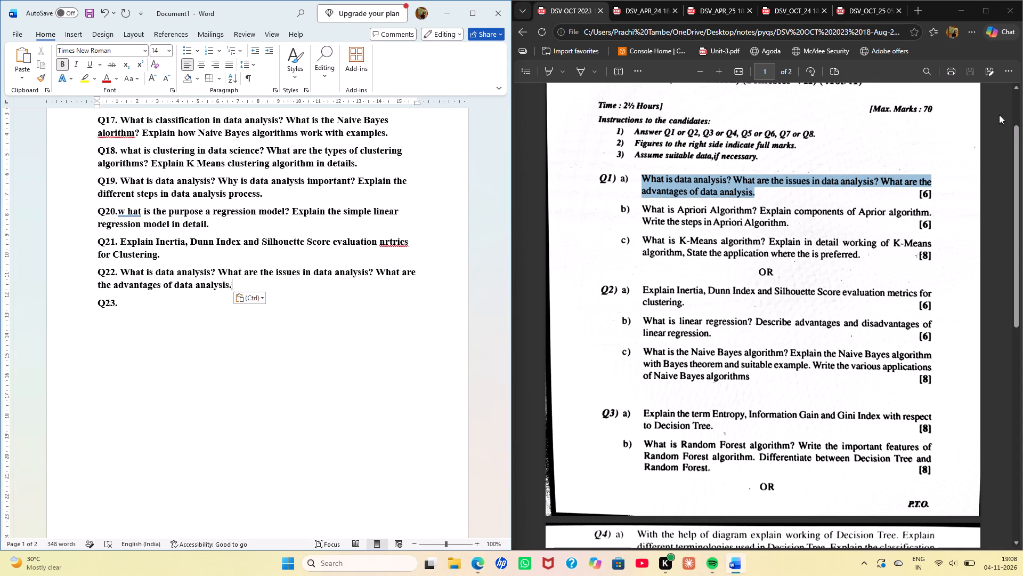
Fill Q23 with a space, "w" and the October 2023 paper's copied Q1 c) text on the K-Means algorithm.
drag(865, 259, 736, 236)
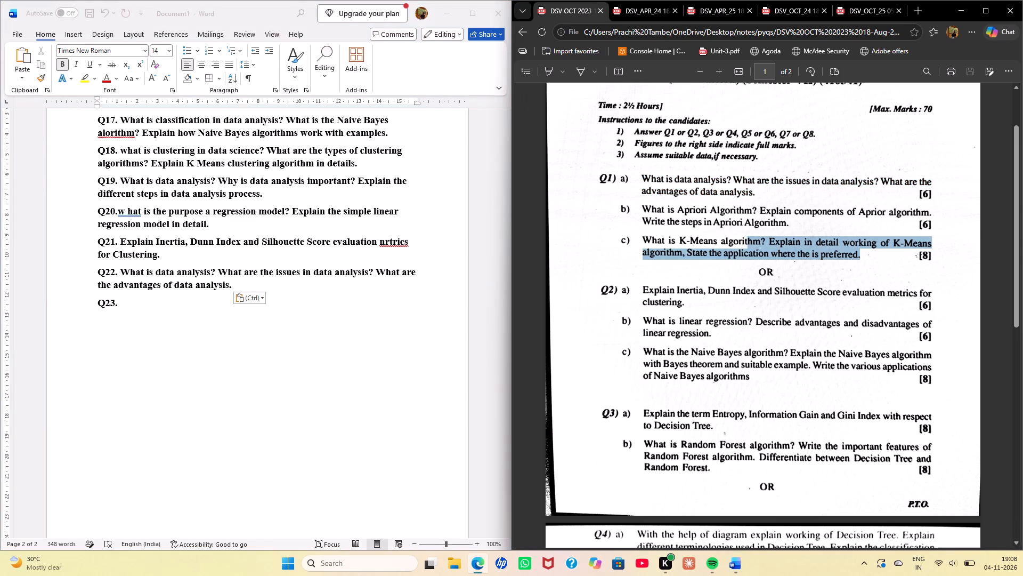
drag(736, 236, 642, 245)
key(ctrl+c)
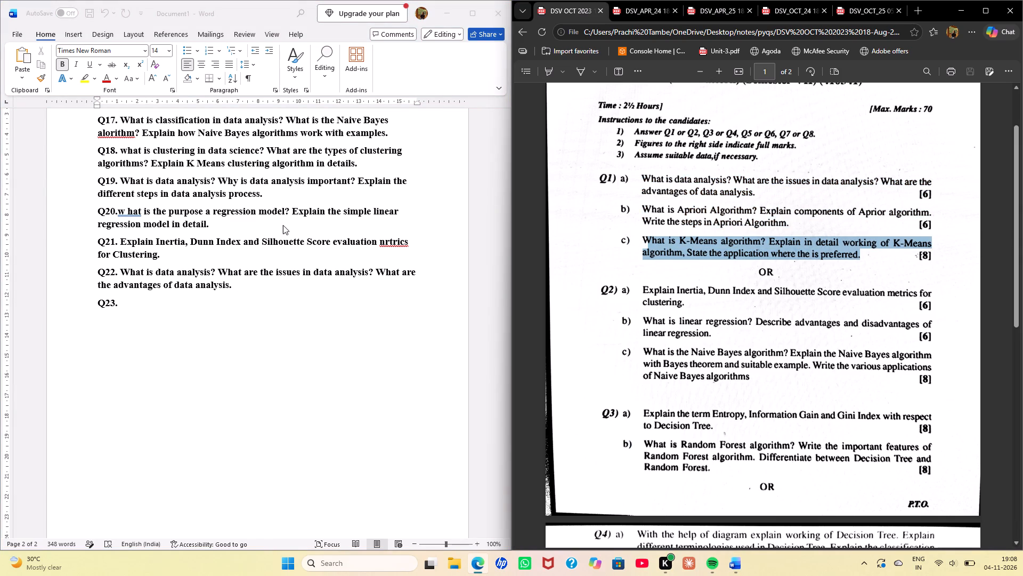
click(124, 302)
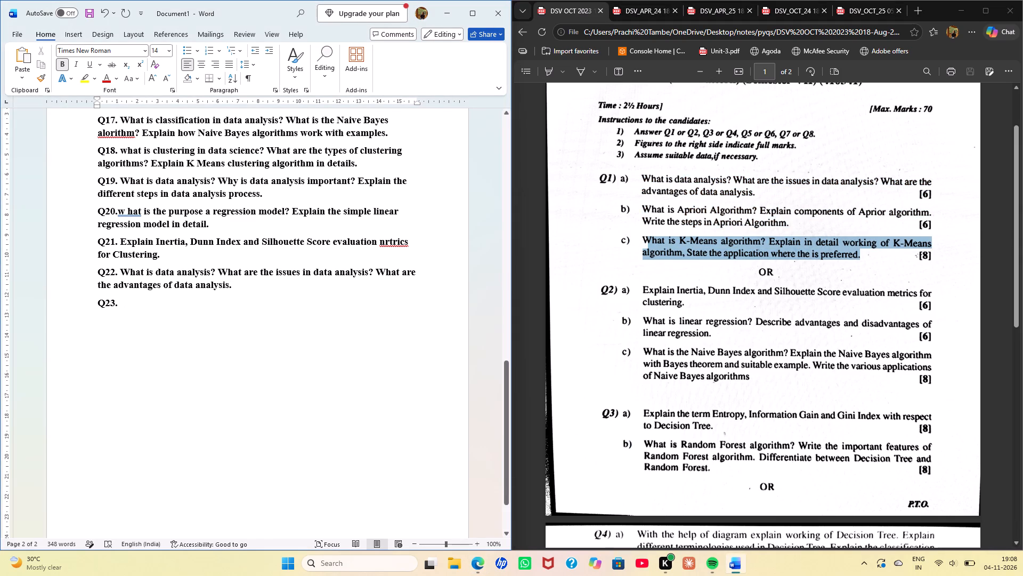
click(119, 303)
key(space)
text(w)
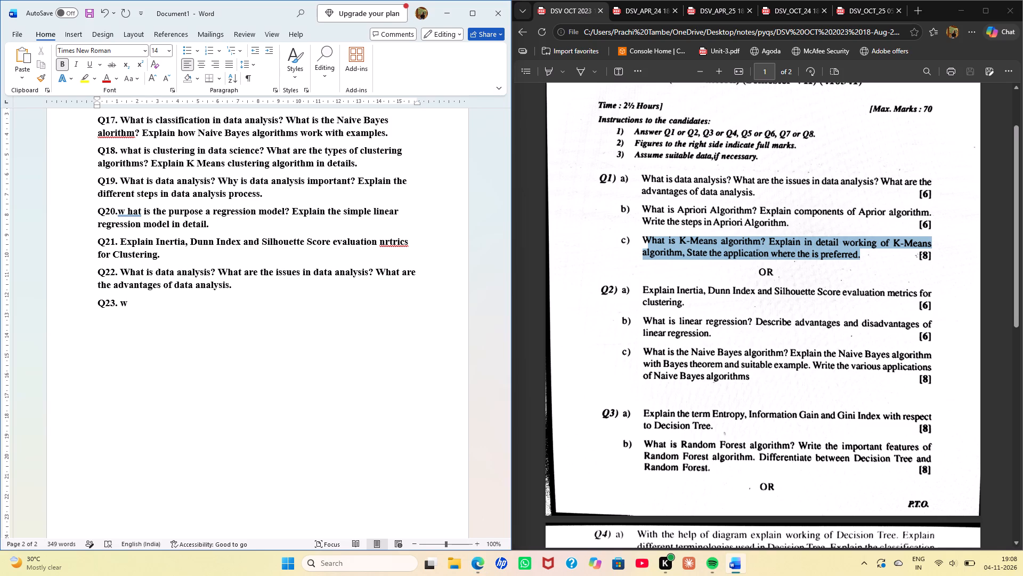
key(ctrl+v)
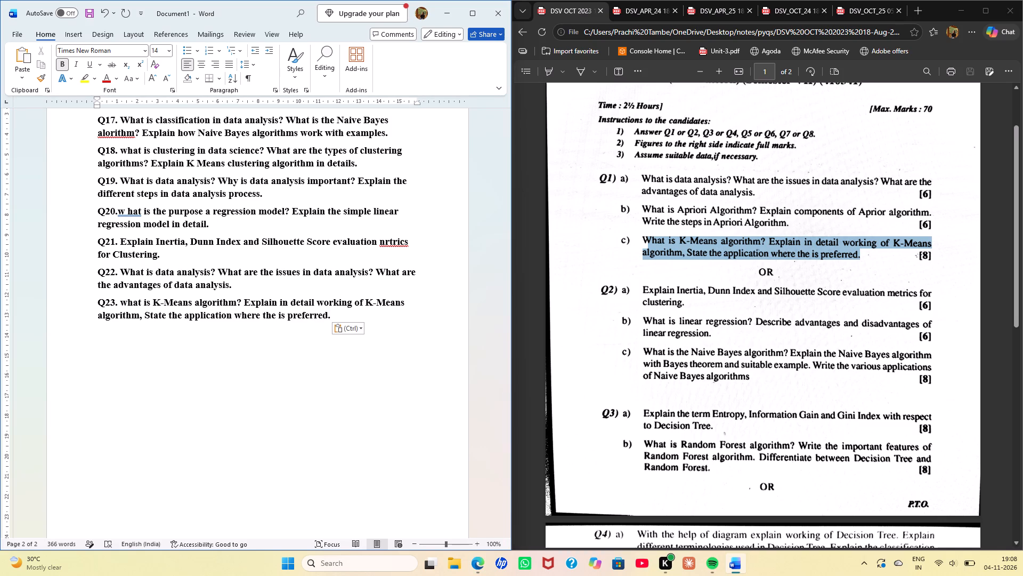
Copy the October 2023 paper's Q2 a) question onto a new line below Q23, adding the missing "e" and numbering it "Q24.".
drag(692, 306, 684, 300)
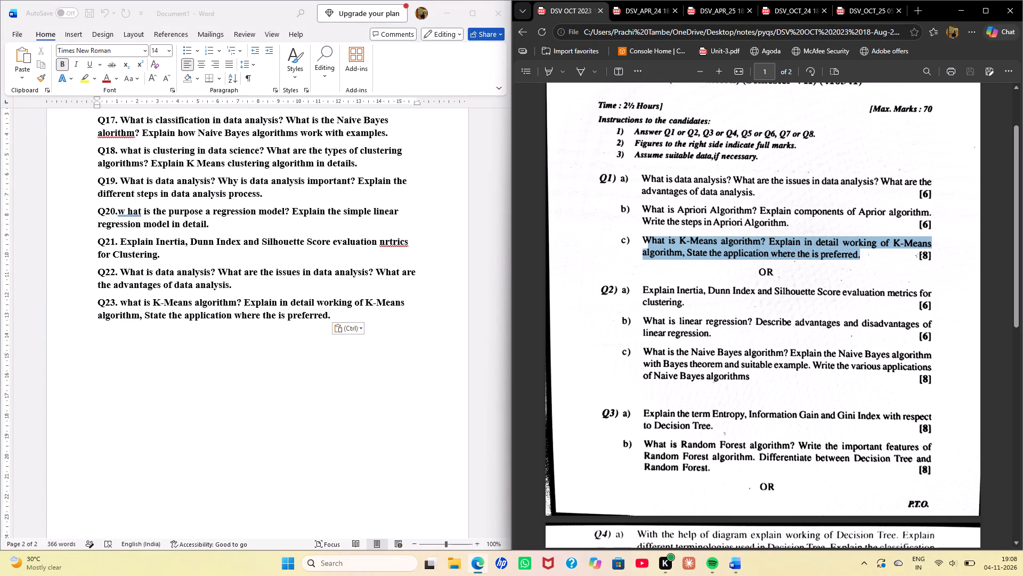
drag(684, 300, 686, 301)
drag(686, 301, 638, 289)
key(ctrl+c)
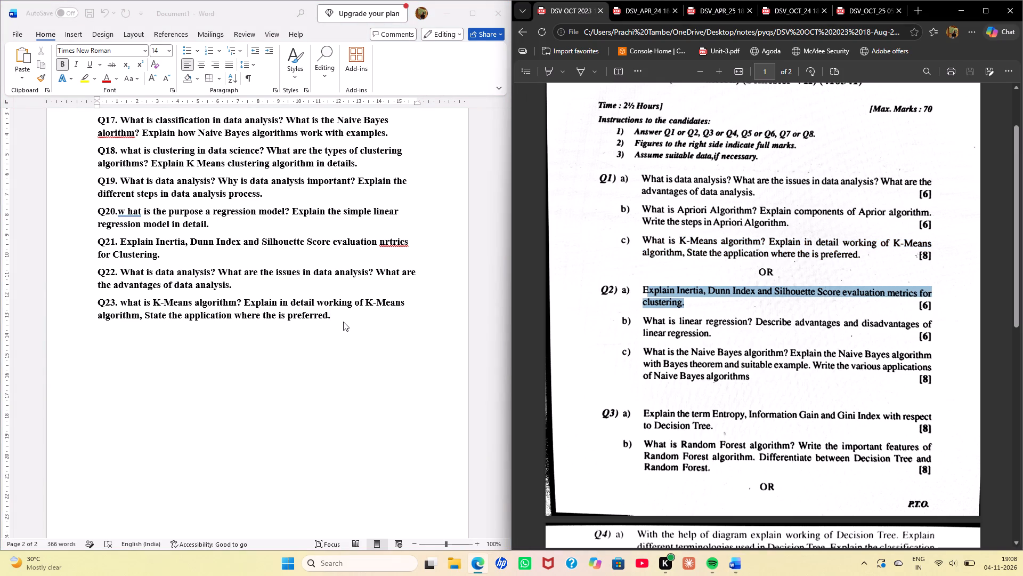
click(343, 322)
key(Return)
key(Return)
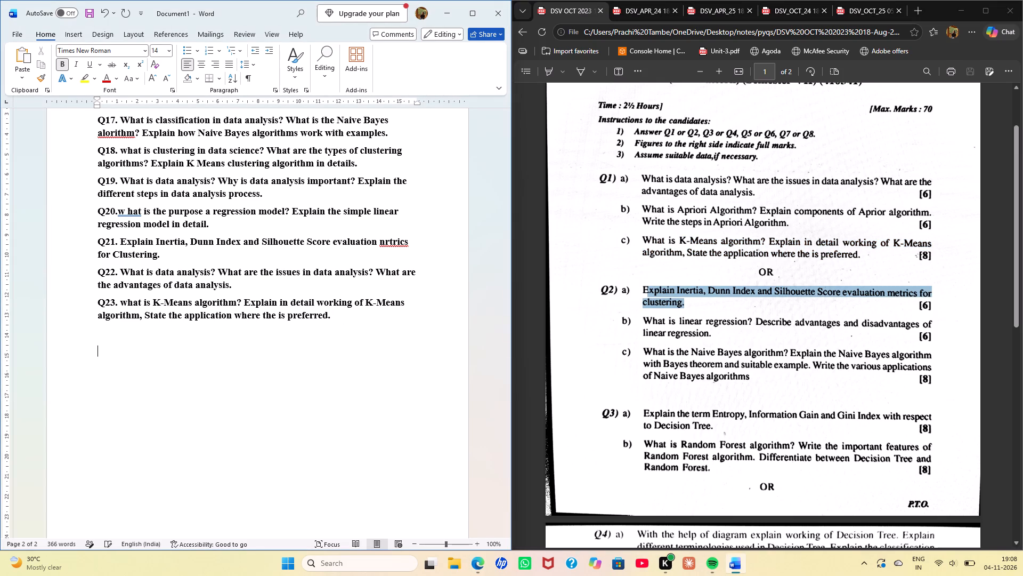
key(BackSpace)
key(ctrl+v)
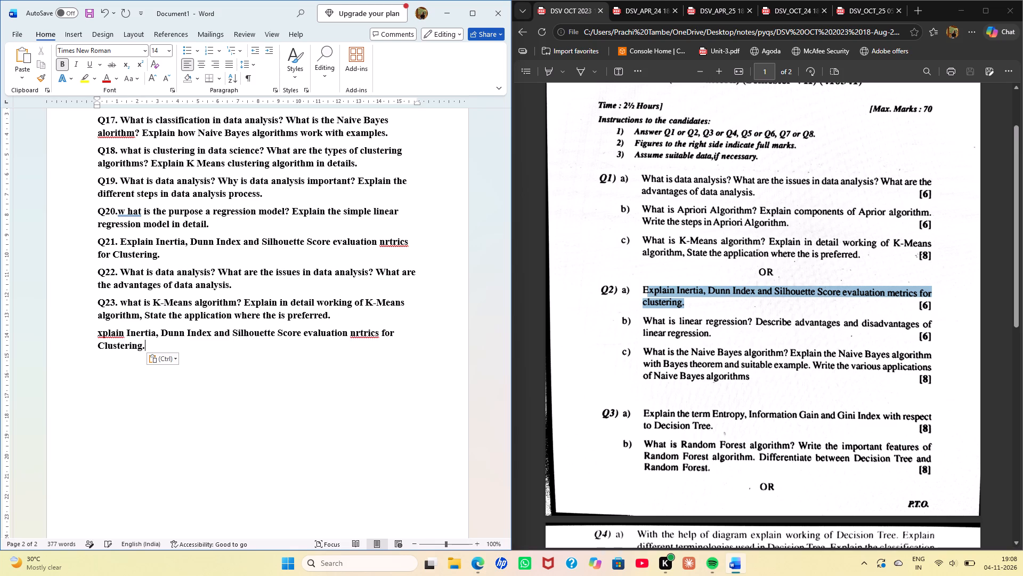
click(101, 333)
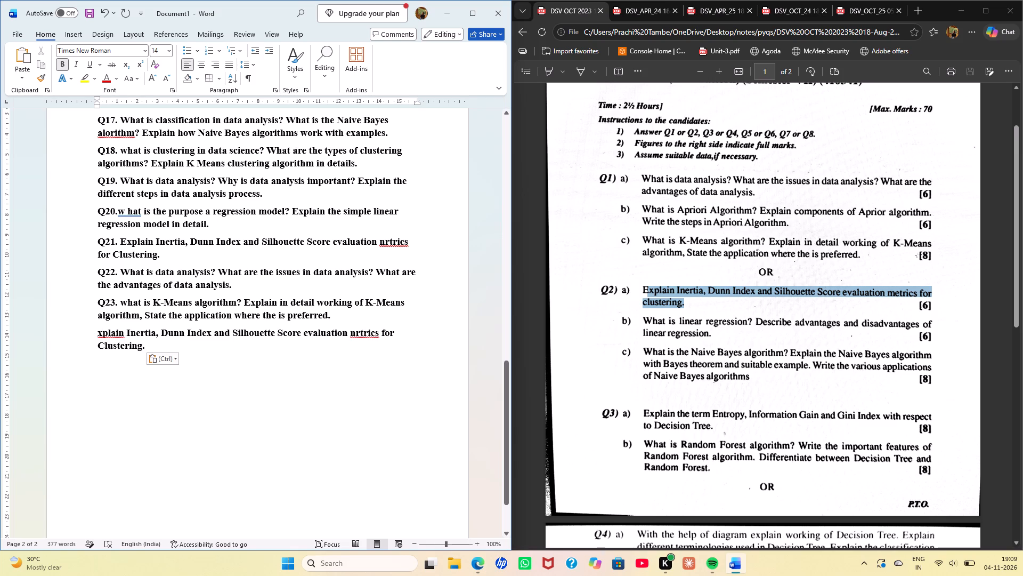
key(Left)
key(e)
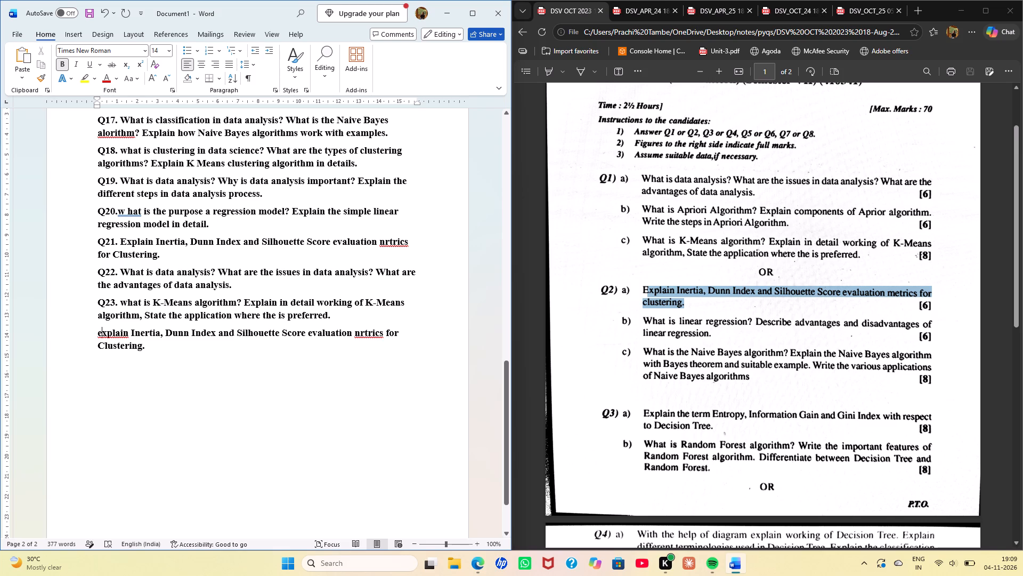
key(Left)
key(q)
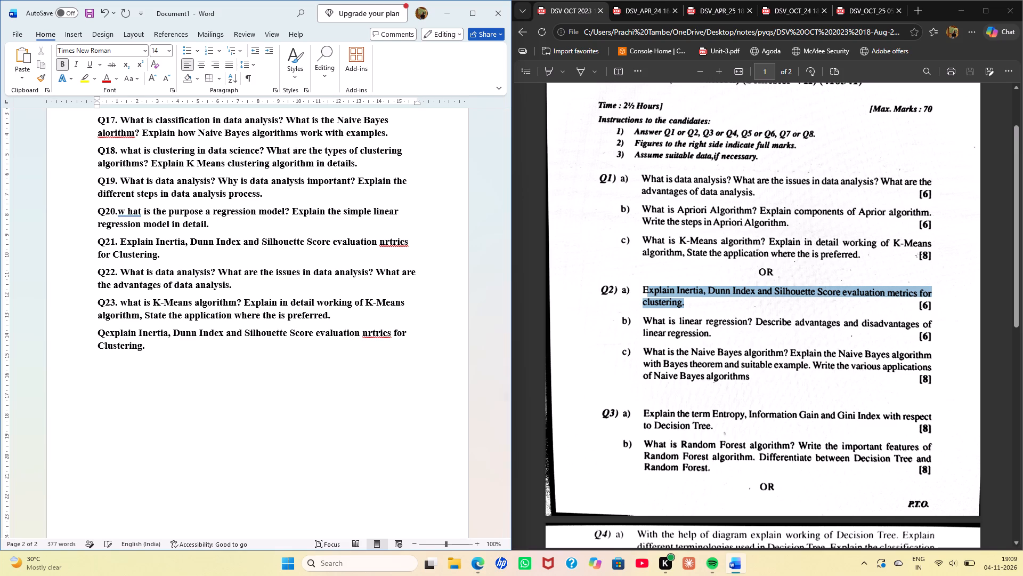
text(24.)
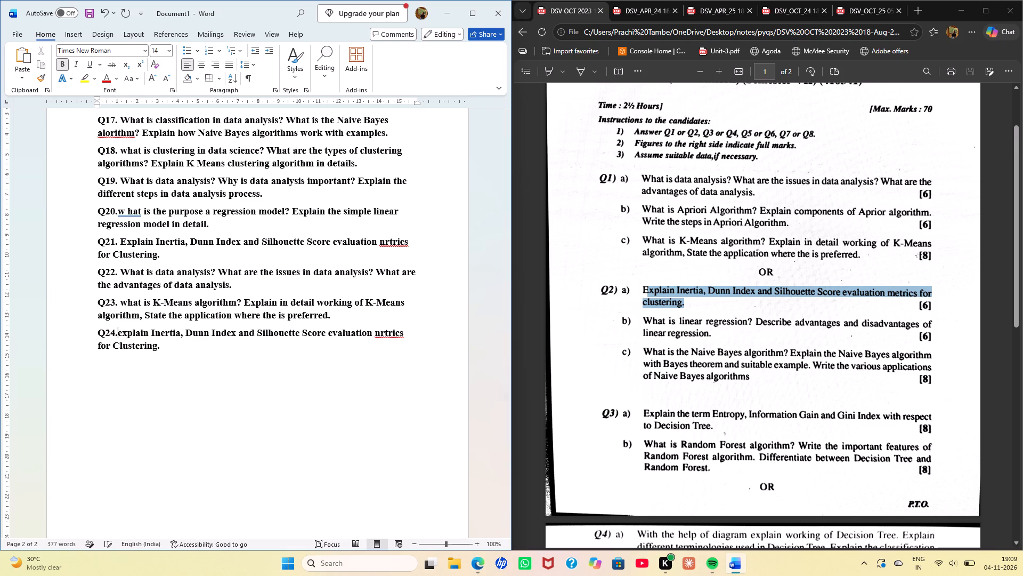
Add the question numbers "Q25." and "Q26." on separate lines below Q24.
click(165, 351)
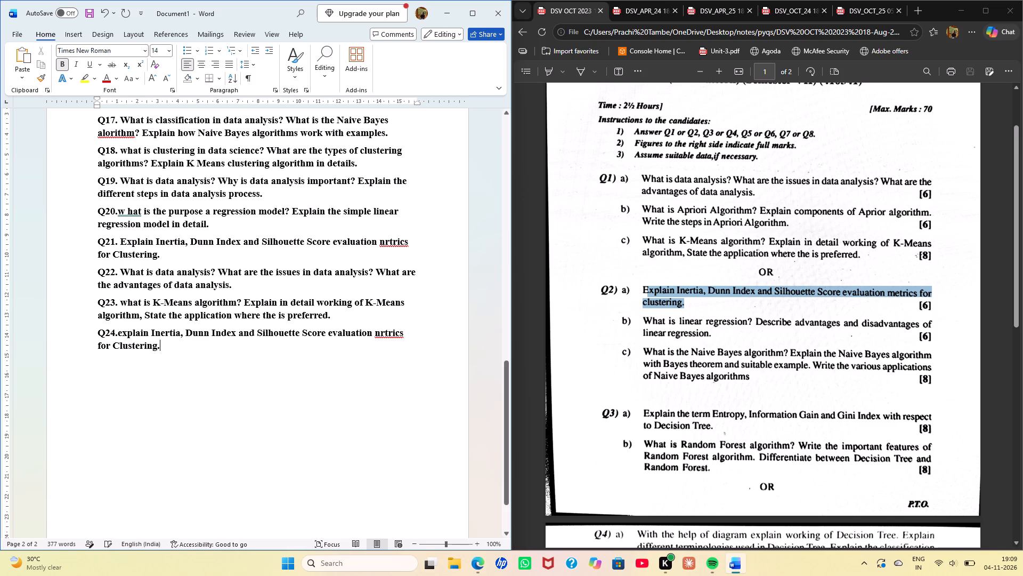
key(Return)
text(Q25.)
key(Return)
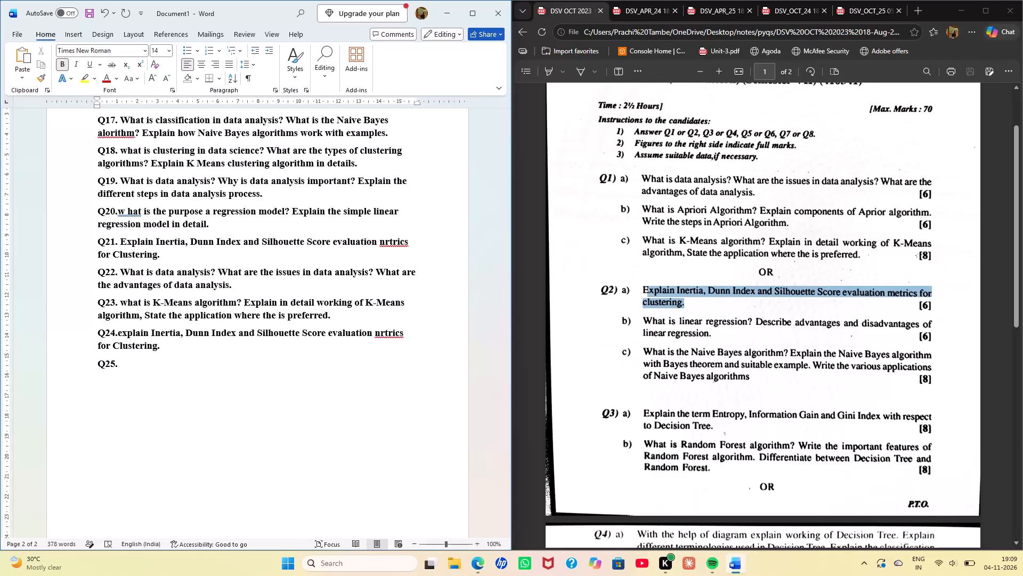
text(Q26)
key(period)
Copy the October 2023 paper's Q2 b) question on linear regression into Q25, adding a "W" right after the question number.
drag(713, 338, 640, 319)
key(ctrl+c)
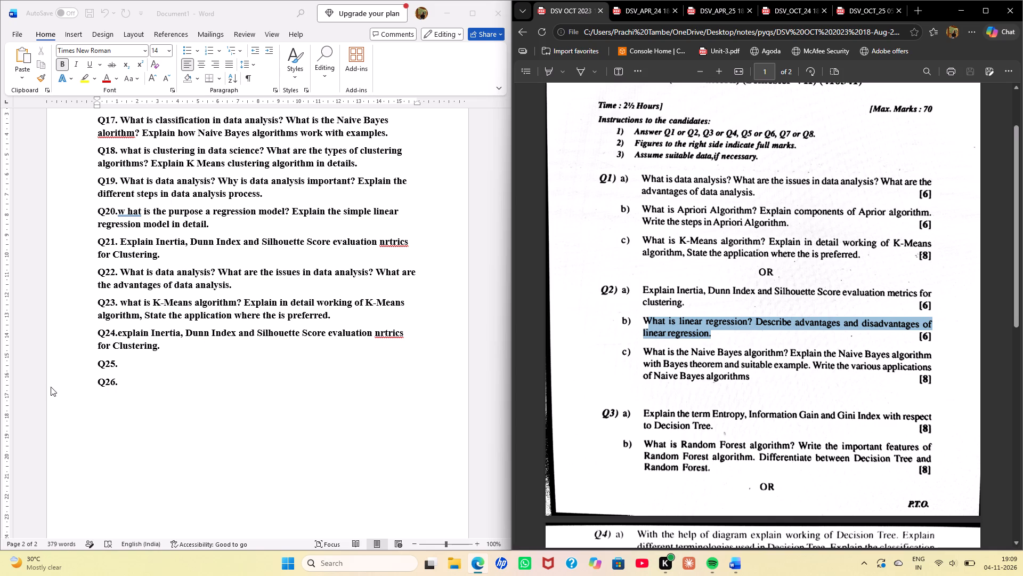
click(125, 367)
click(123, 366)
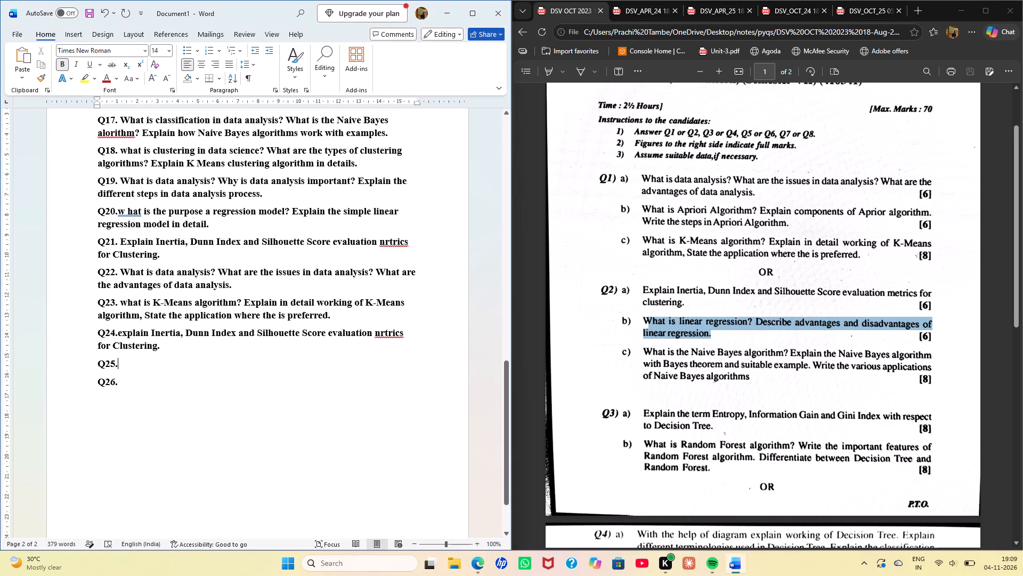
key(ctrl+v)
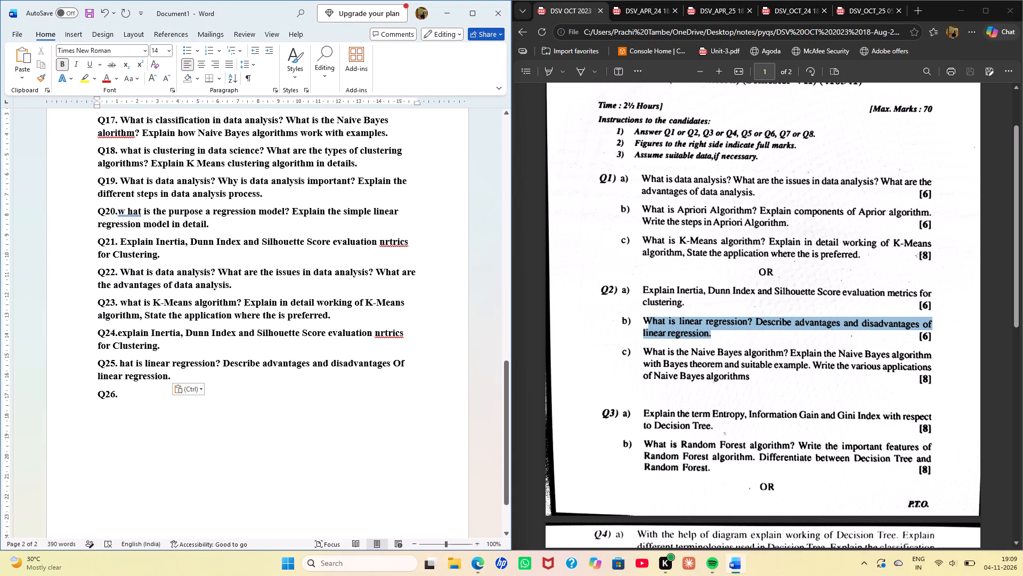
click(117, 361)
key(w)
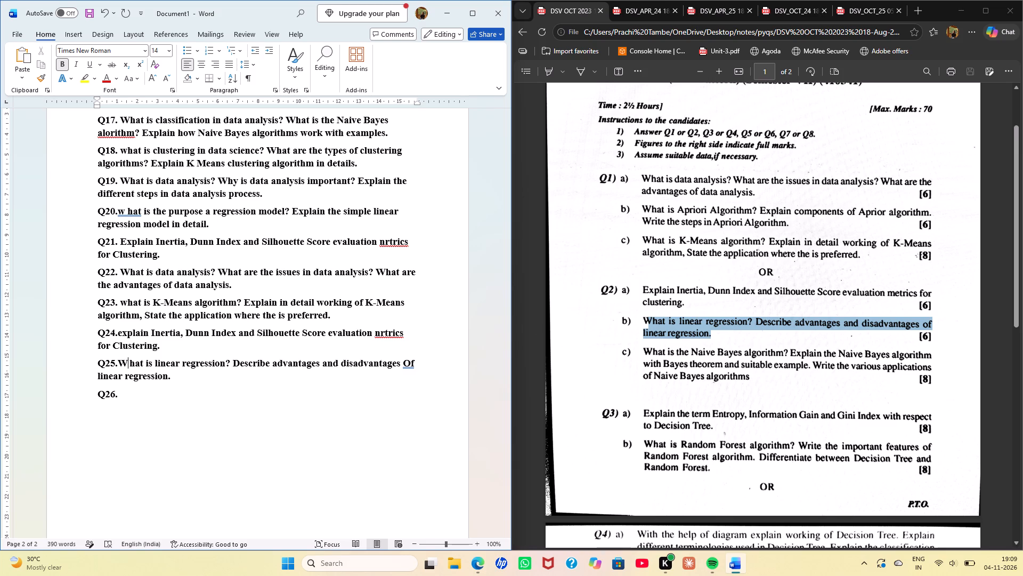
Copy the October 2023 paper's Q2 c) question on the Naive Bayes algorithm into Q26, adding the missing "w" before "hat".
drag(754, 380, 640, 352)
key(ctrl+c)
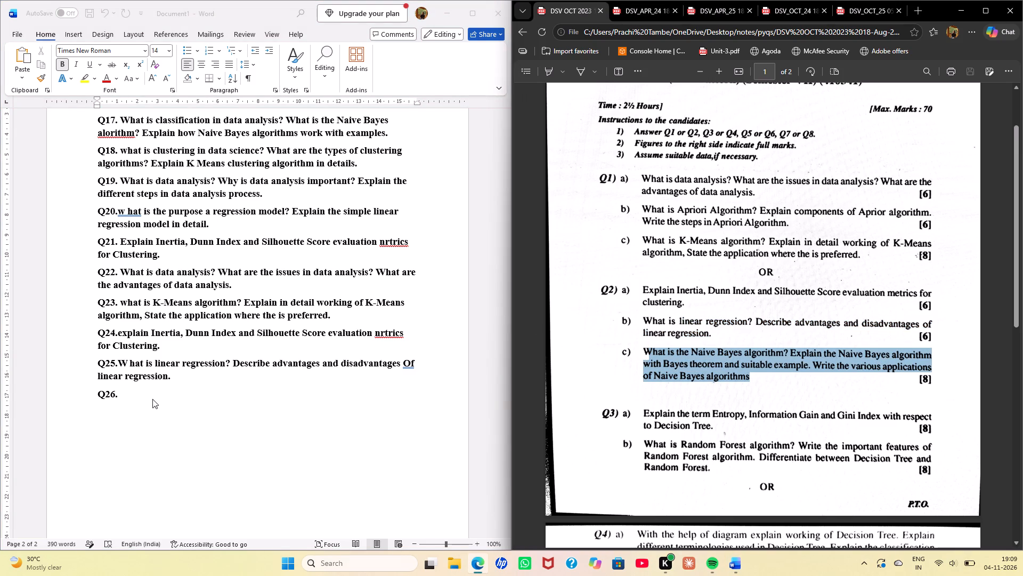
click(131, 394)
click(127, 394)
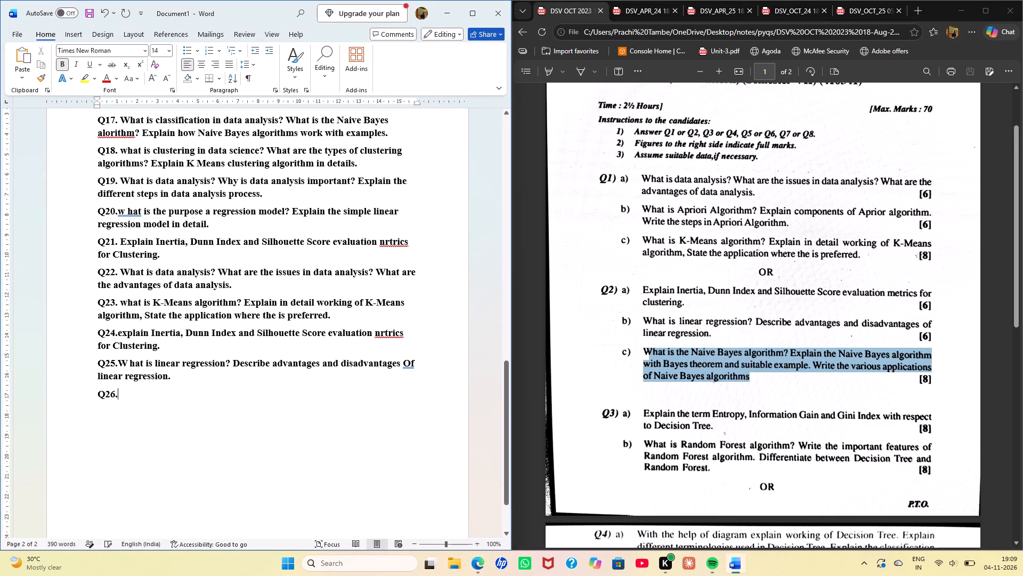
click(127, 394)
key(ctrl+v)
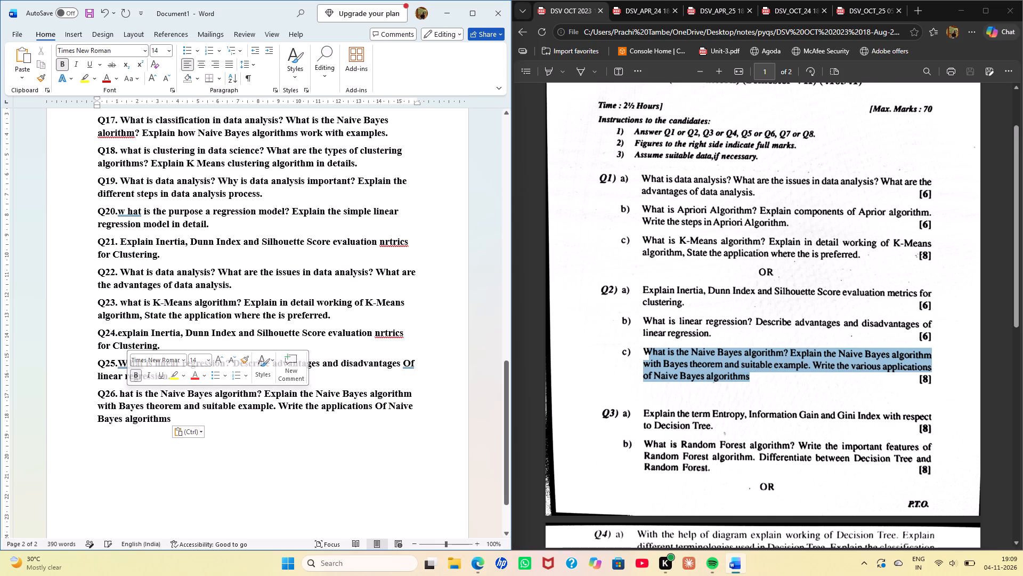
click(120, 394)
key(w)
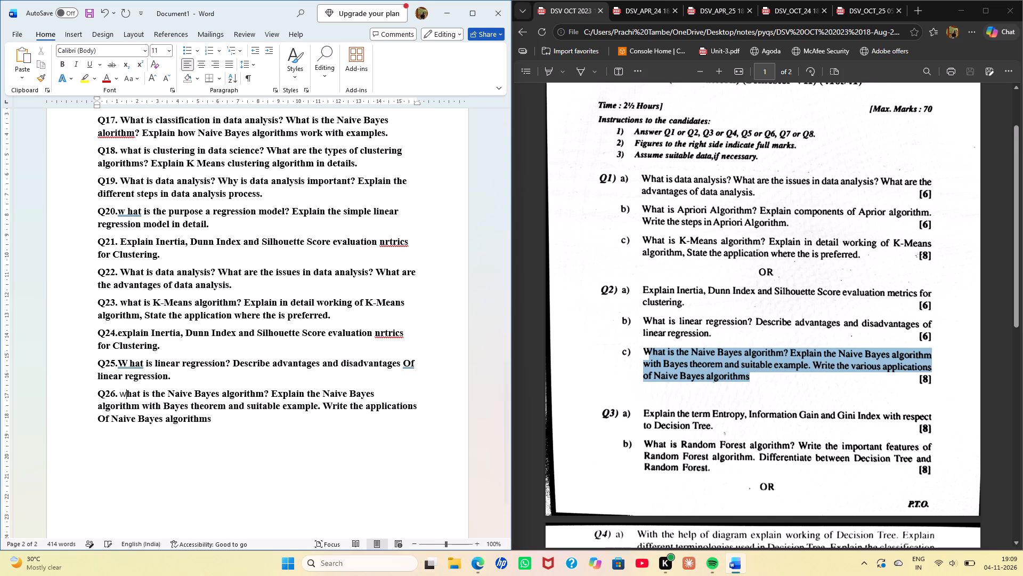
Save the document as "DSV NOTES" in the OneDrive Documents folder, replacing the suggested file name.
key(ctrl+s)
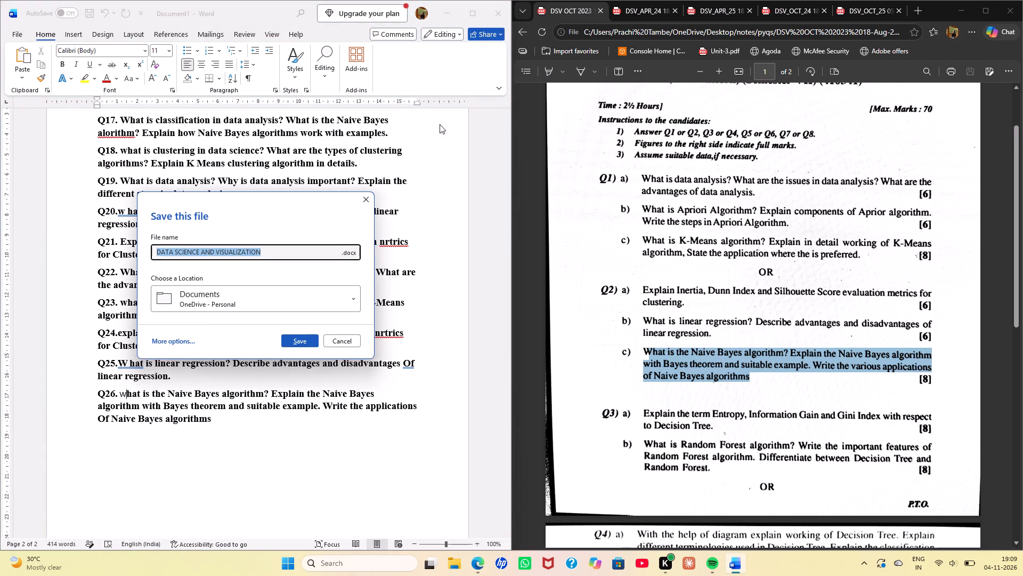
click(284, 254)
key(space)
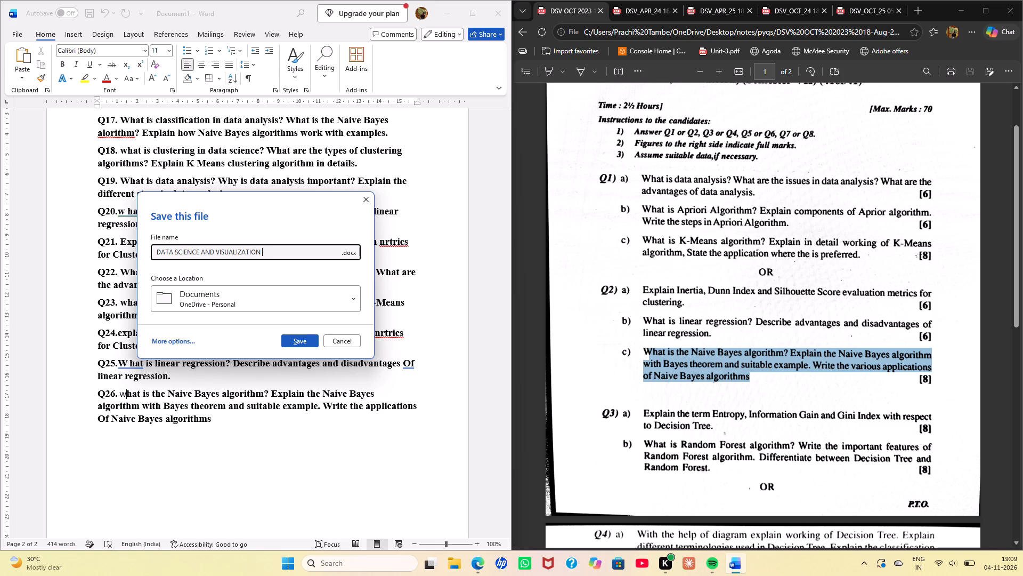
key(BackSpace)
key(BackSpace)
key(BackSpace)
key(BackSpace)
key(BackSpace)
key(BackSpace)
key(BackSpace)
key(BackSpace)
key(BackSpace)
key(BackSpace)
key(BackSpace)
key(BackSpace)
key(BackSpace)
key(BackSpace)
key(BackSpace)
key(BackSpace)
key(BackSpace)
key(BackSpace)
key(BackSpace)
key(BackSpace)
key(BackSpace)
key(BackSpace)
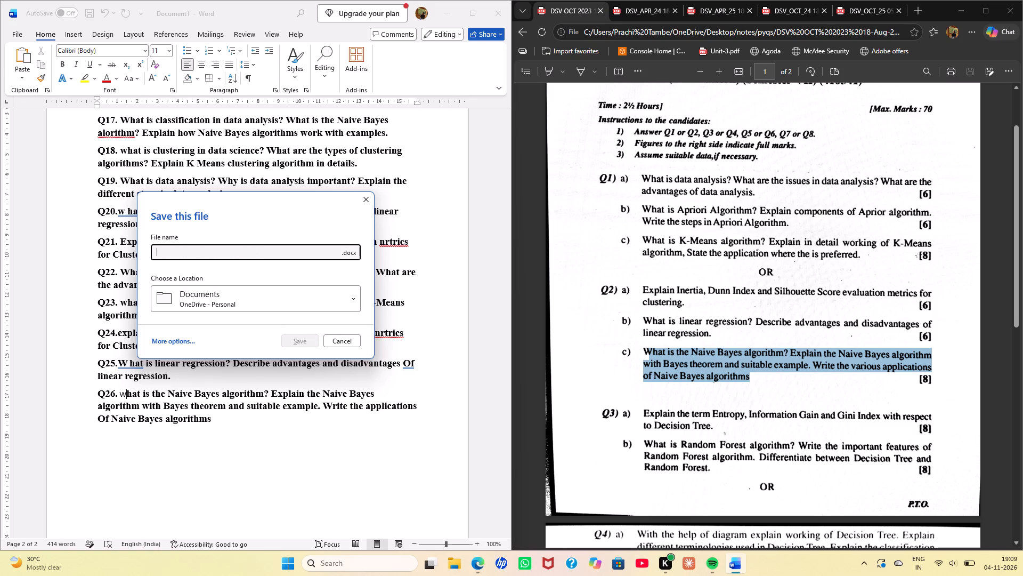
text(DSV)
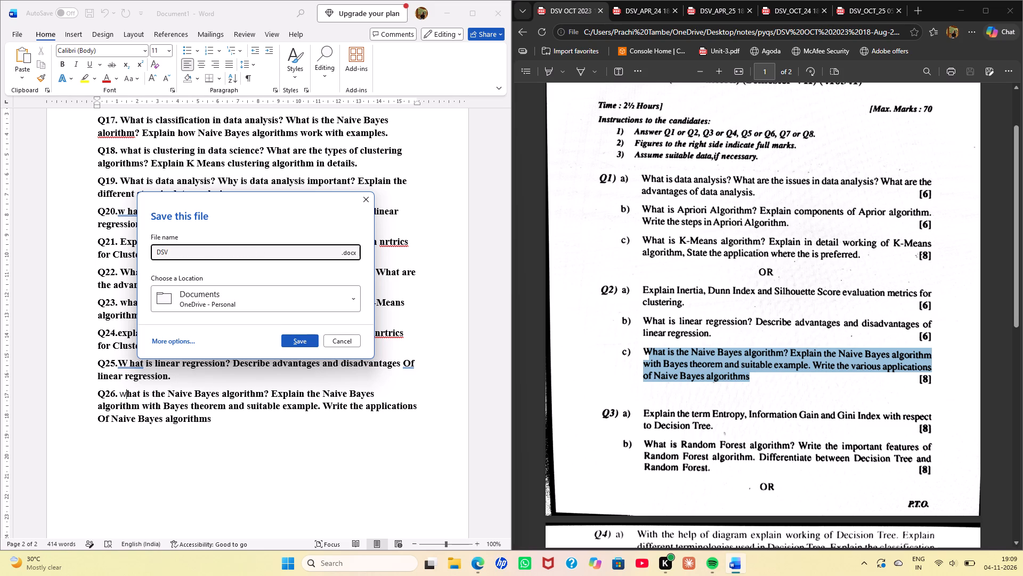
key(space)
text(NOTE)
key(s)
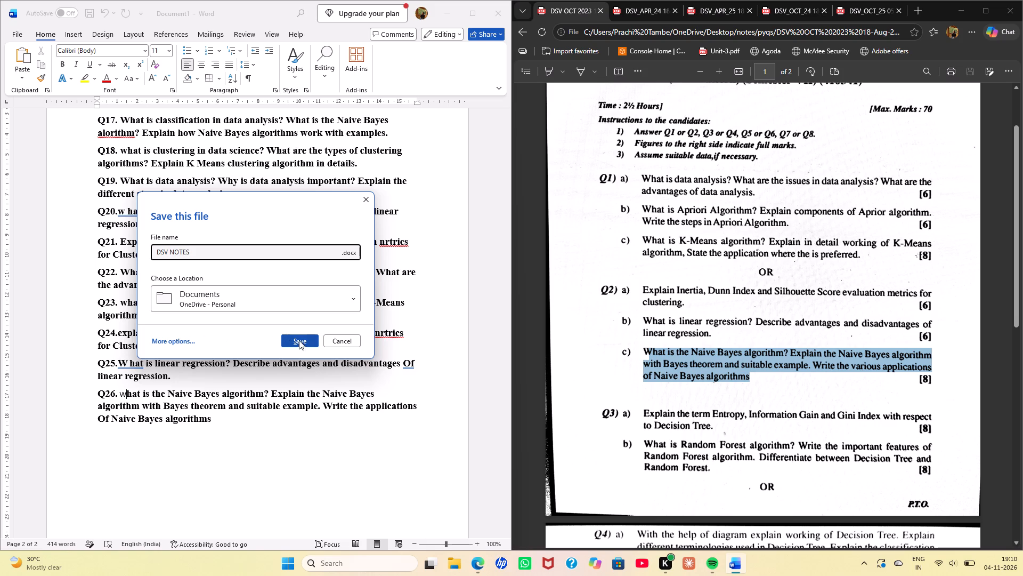
click(304, 340)
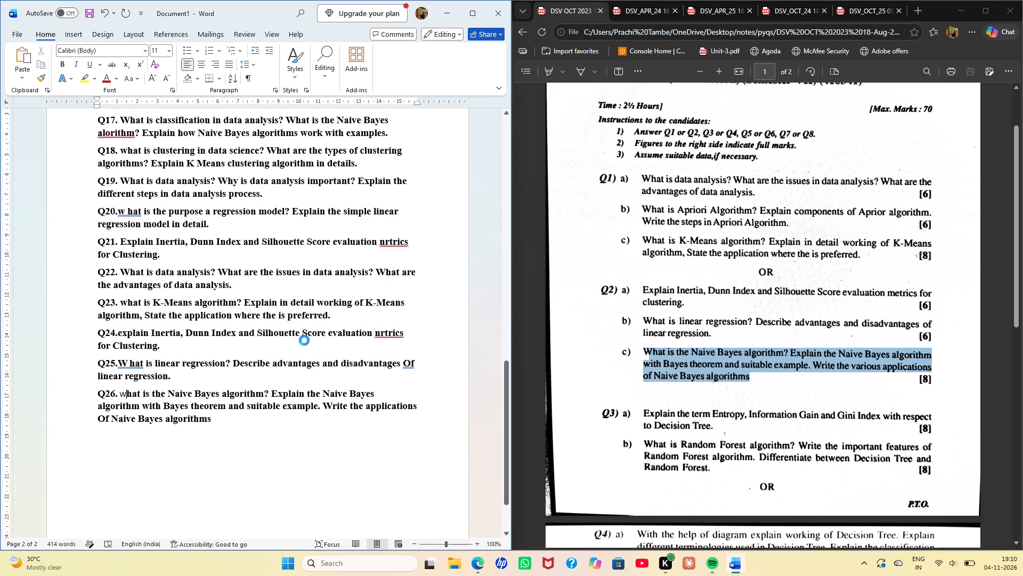
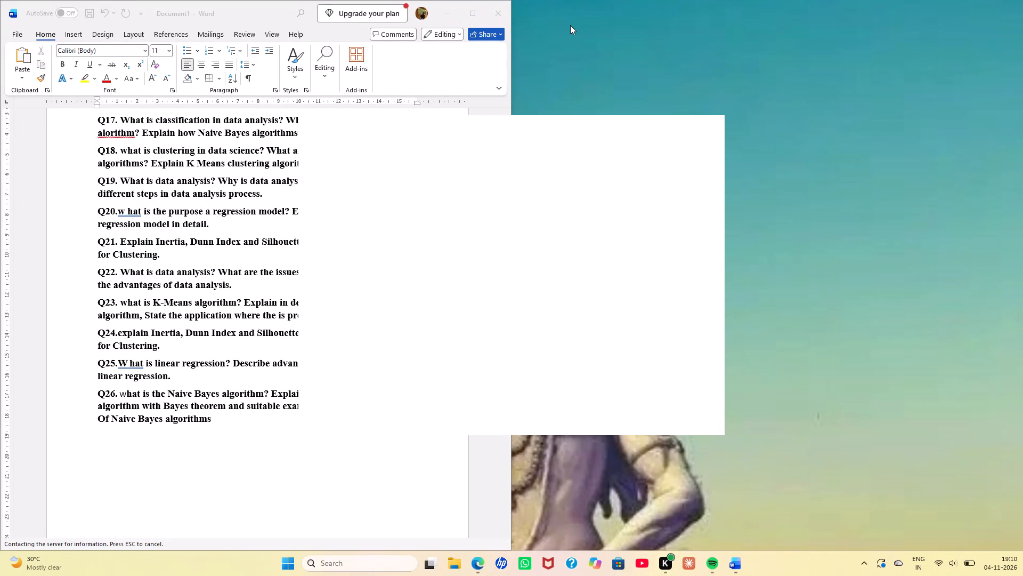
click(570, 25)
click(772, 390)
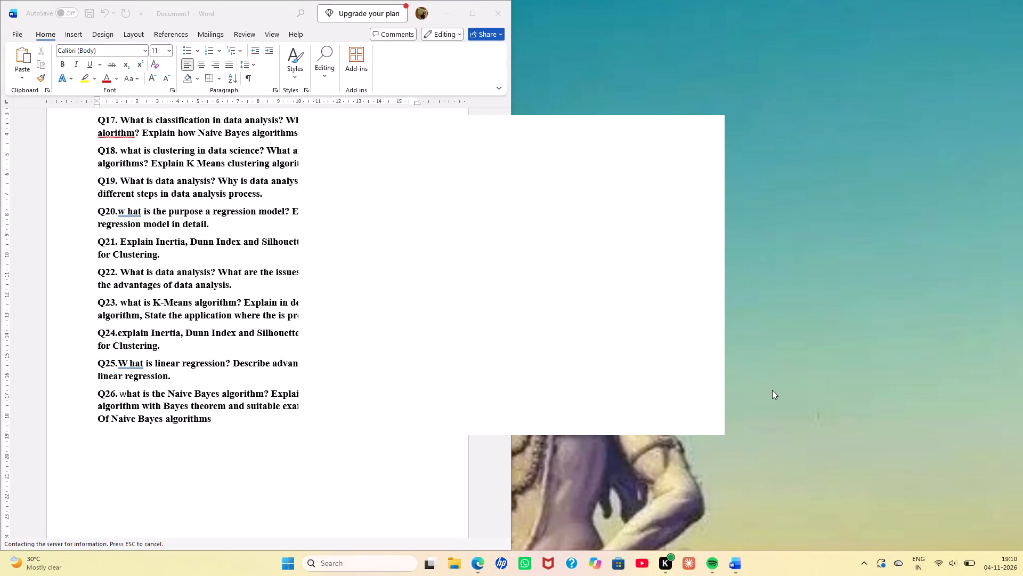